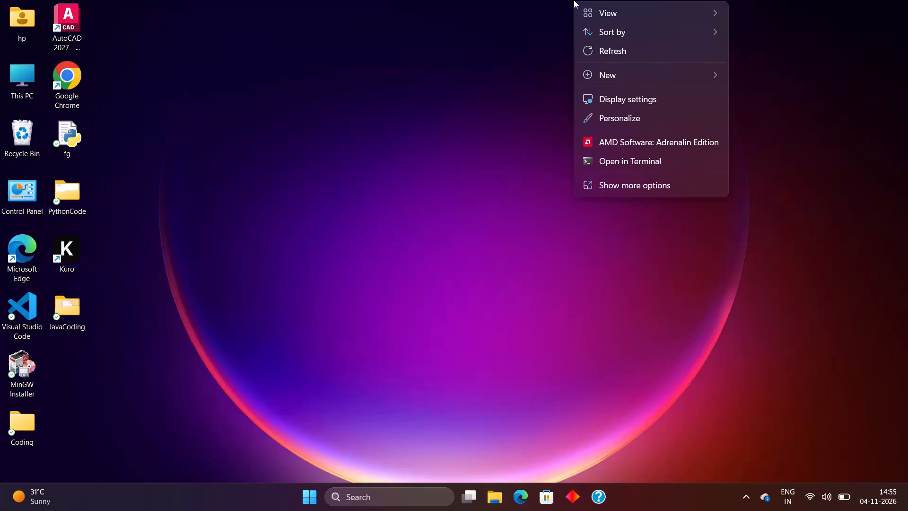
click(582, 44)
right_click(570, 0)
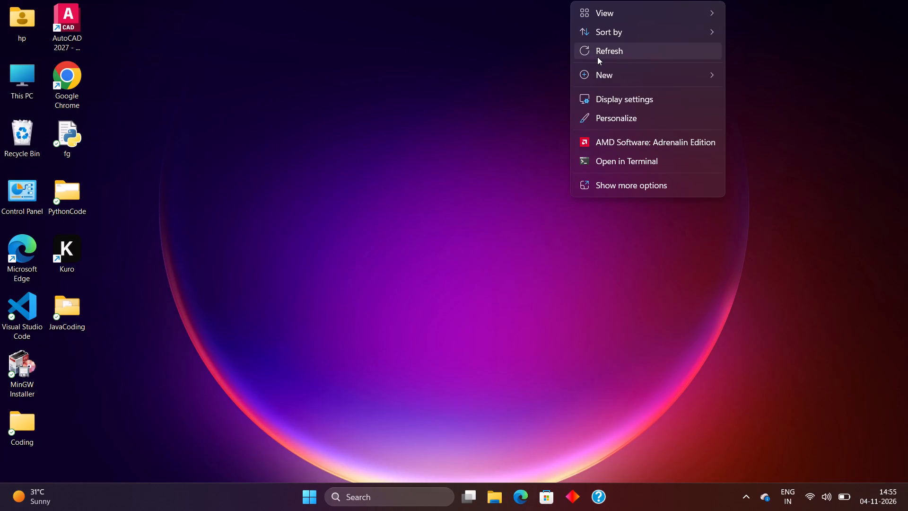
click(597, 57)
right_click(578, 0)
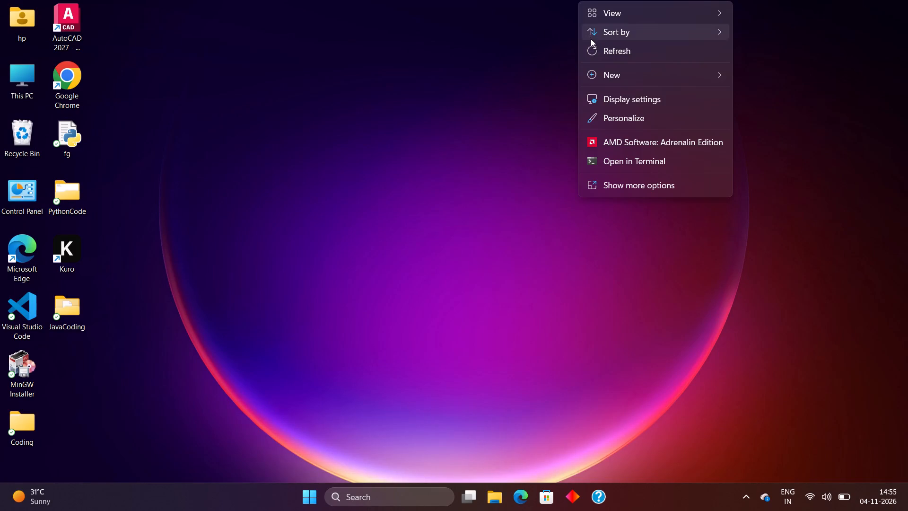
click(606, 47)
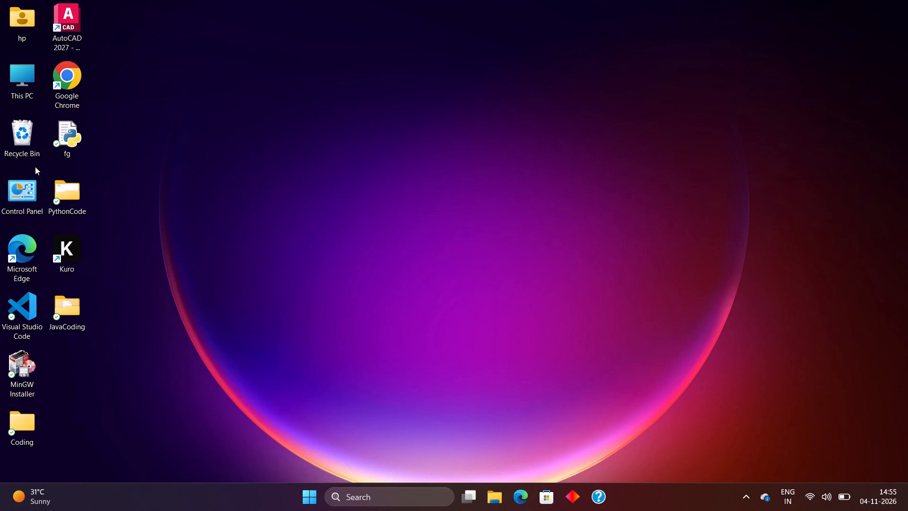
Open Microsoft Edge from the desktop.
double_click(23, 239)
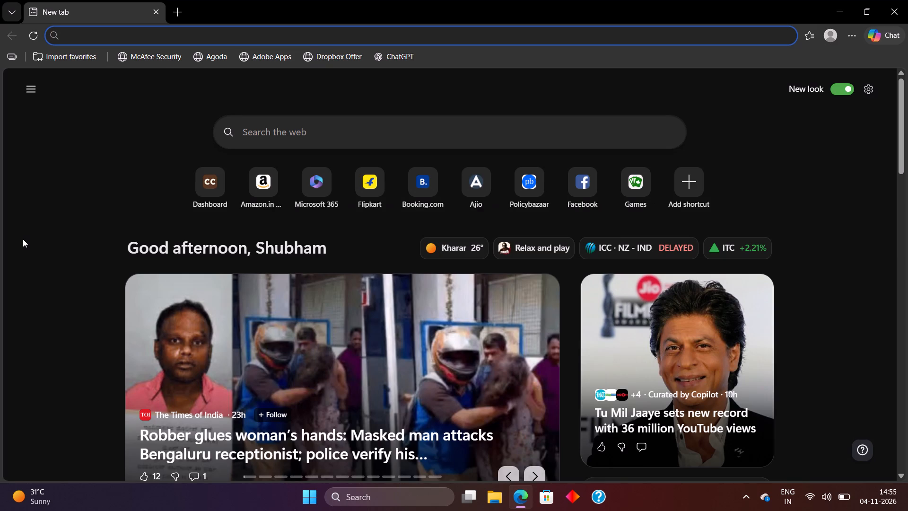
Browse the news stories in the feed on the browser's new tab page.
scroll(357, 321, down, 1)
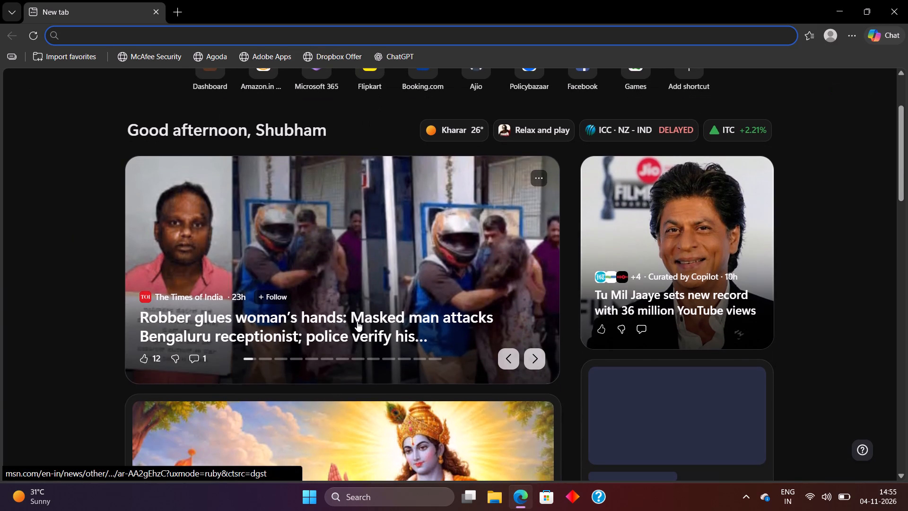
scroll(357, 321, down, 1)
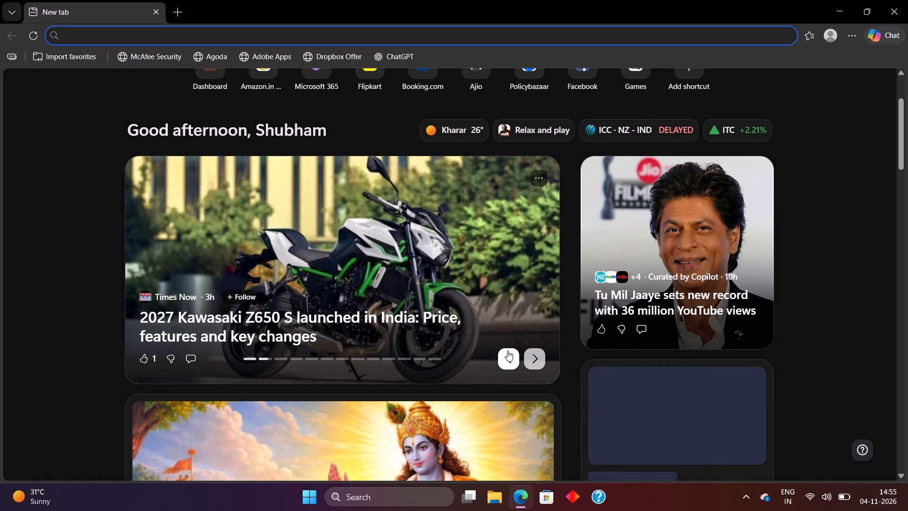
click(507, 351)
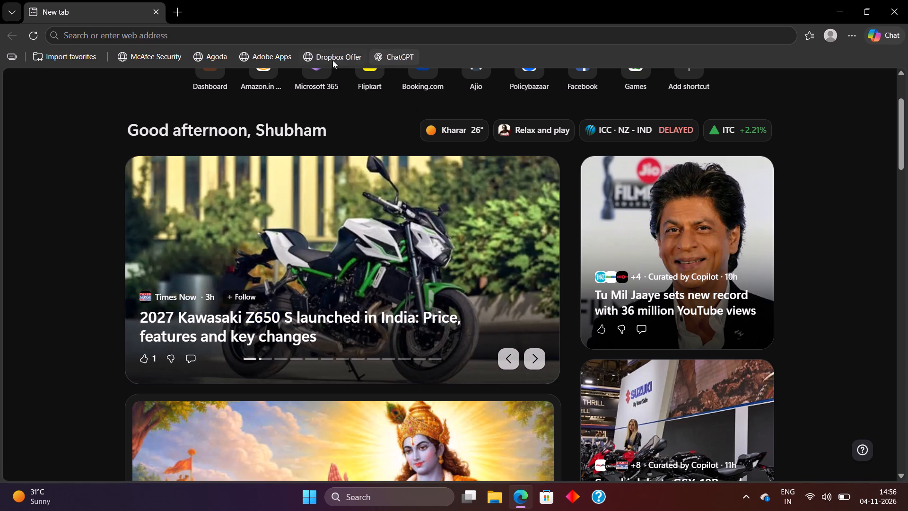
Search the web for Canva, using the suggestion described as an online graphic design platform.
click(333, 32)
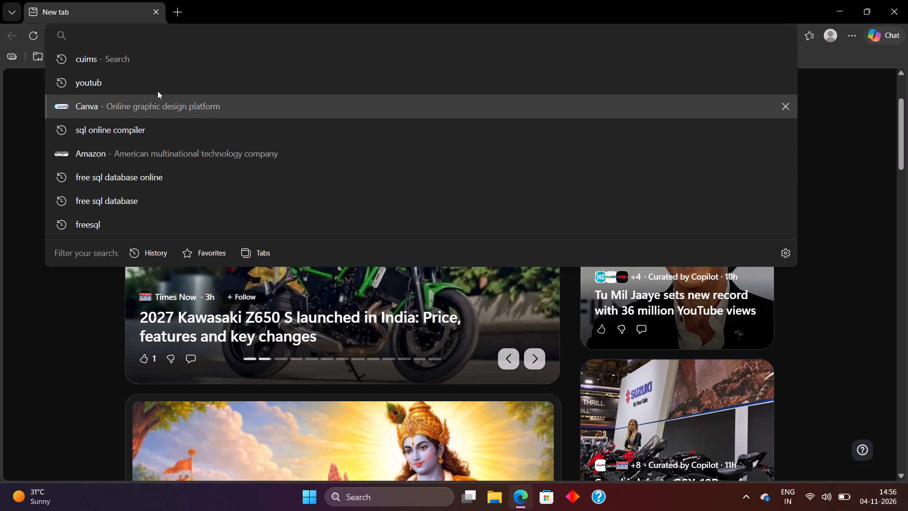
click(146, 112)
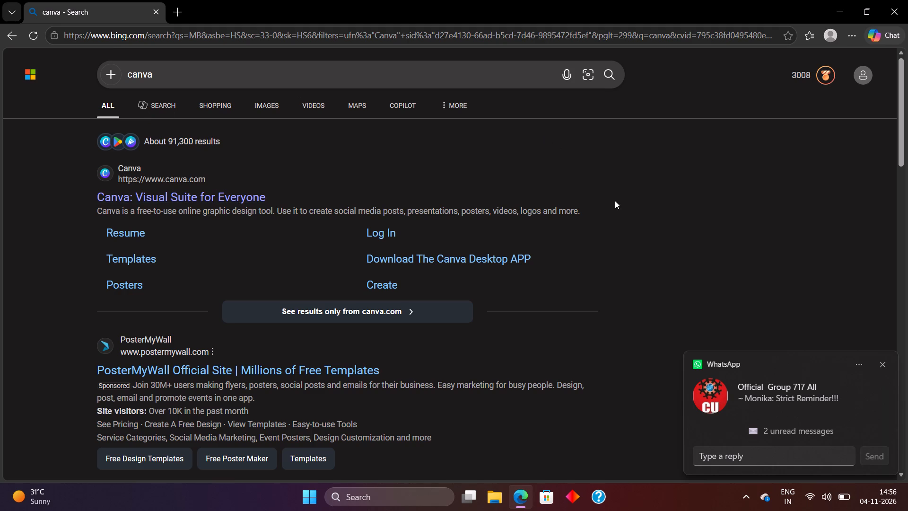
Switch from the browser to the WhatsApp desktop app.
click(314, 503)
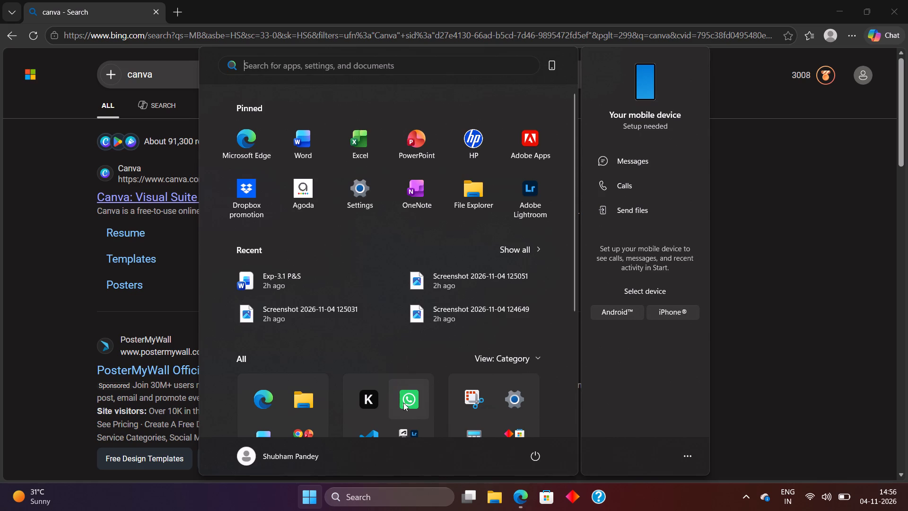
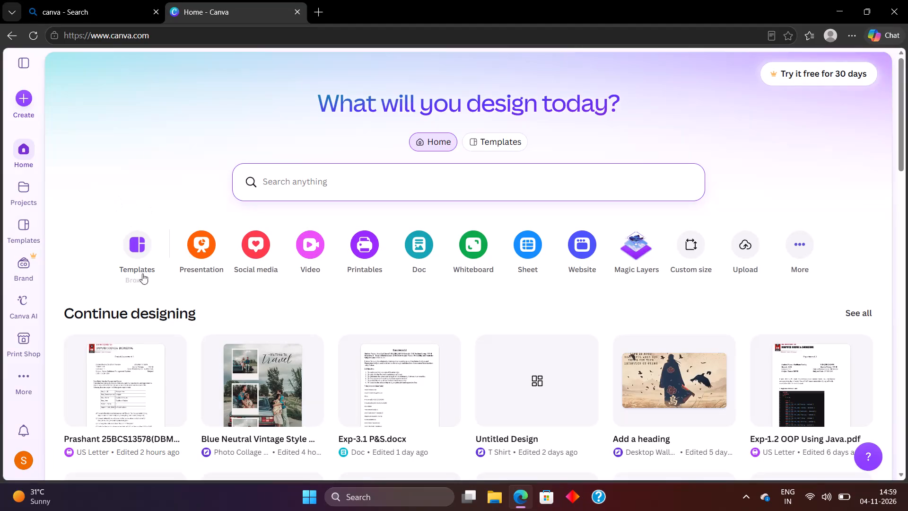
Open the most recently edited US Letter document from the Continue designing section of the Canva home page.
click(128, 358)
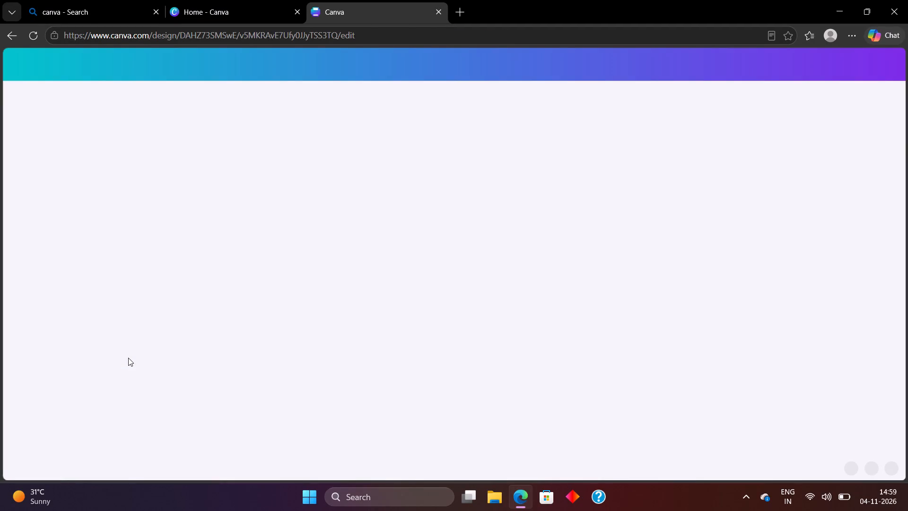
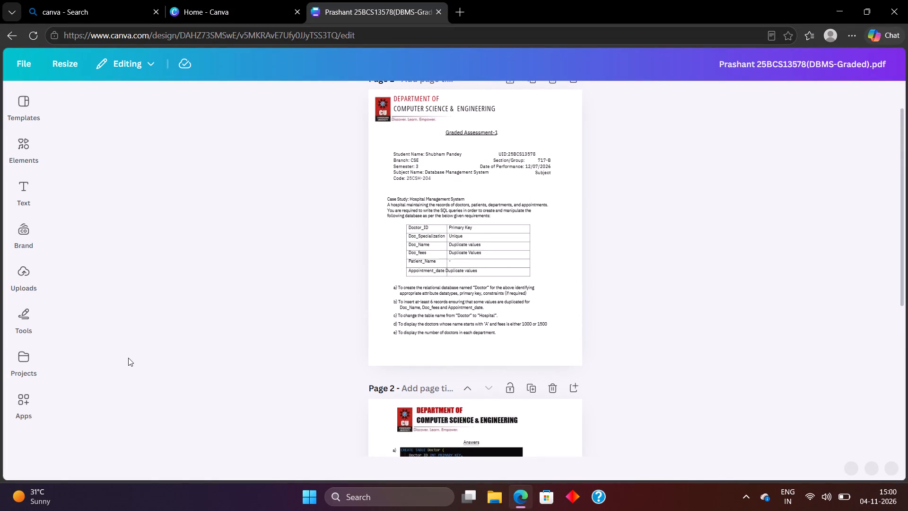
Look over the answers on page 2 of the DBMS graded assessment document.
scroll(128, 358, down, 5)
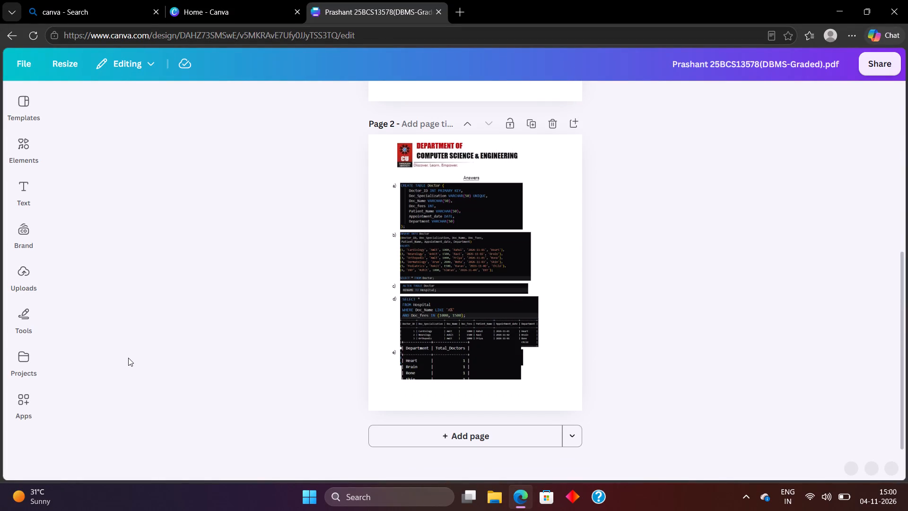
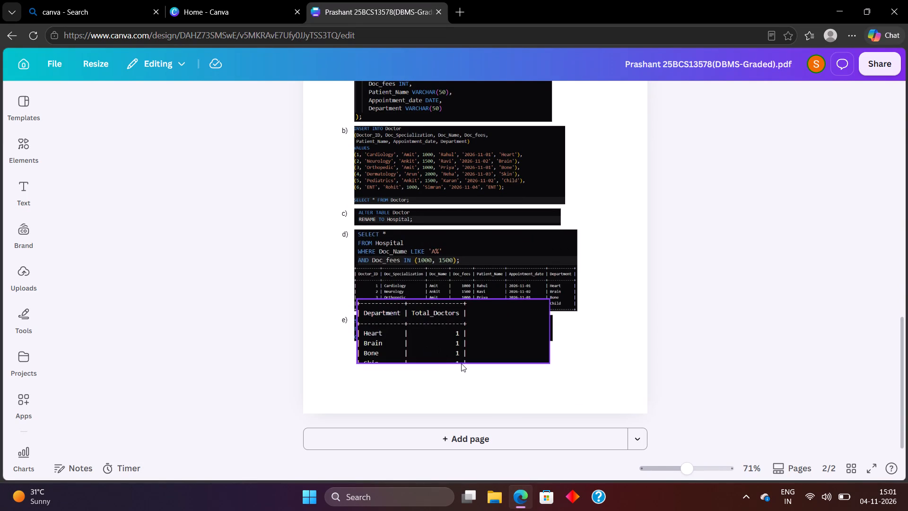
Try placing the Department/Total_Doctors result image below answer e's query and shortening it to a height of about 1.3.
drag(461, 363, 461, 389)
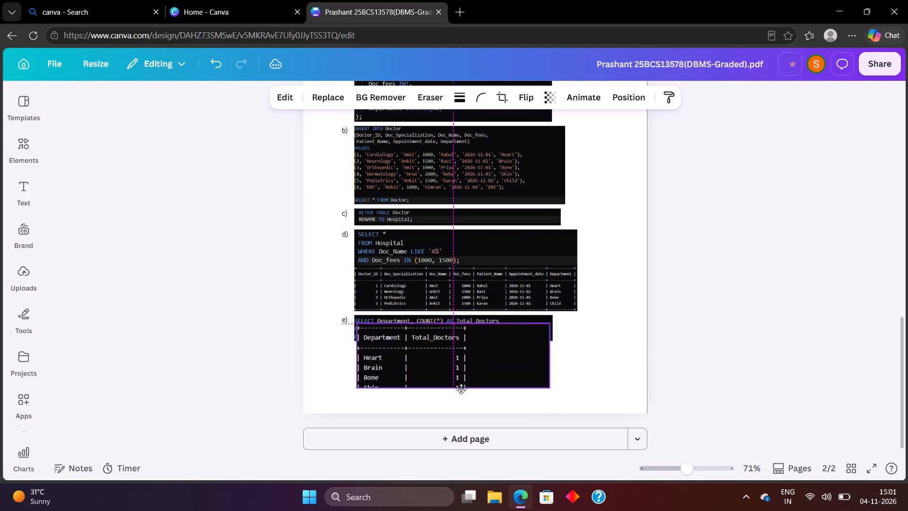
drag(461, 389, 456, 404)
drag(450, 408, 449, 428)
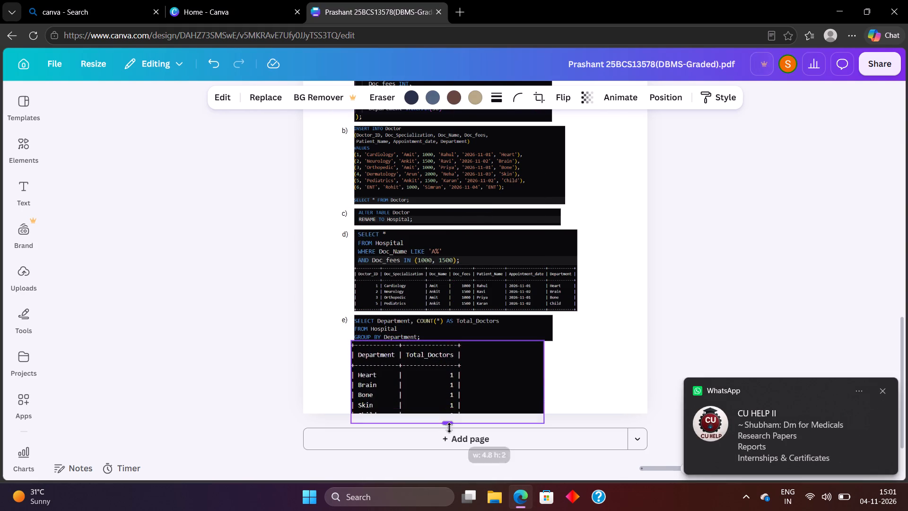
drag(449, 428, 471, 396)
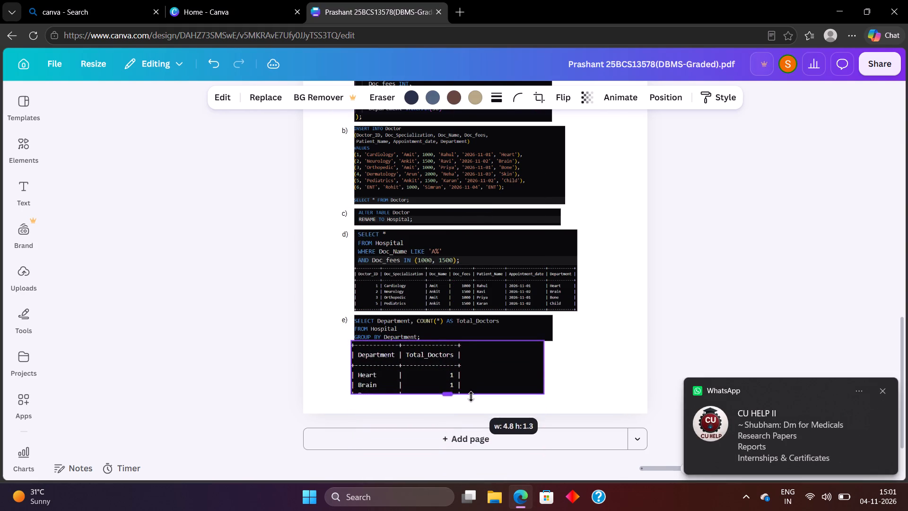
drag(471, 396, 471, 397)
Move the Department/Total_Doctors image up over answer d's output and extend its lower edge to include every row through ENT.
drag(472, 369, 479, 305)
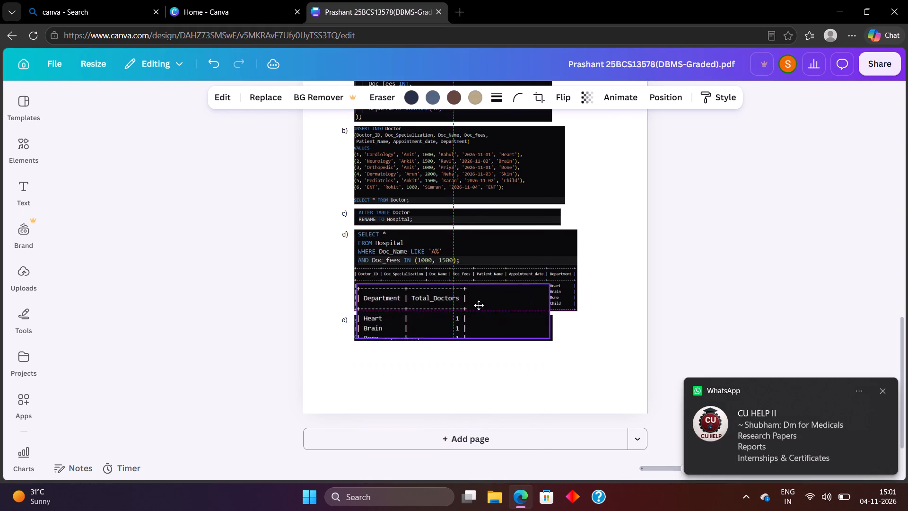
drag(479, 305, 482, 291)
drag(458, 317, 447, 360)
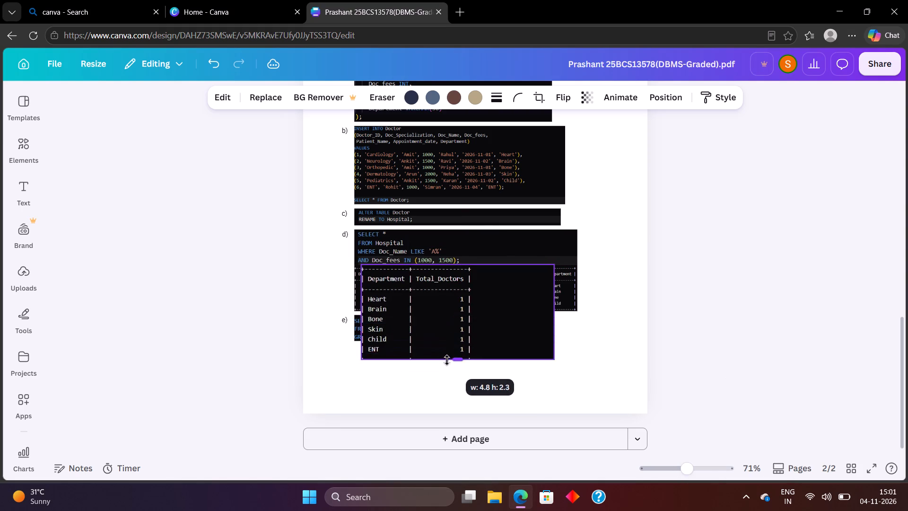
drag(447, 360, 478, 354)
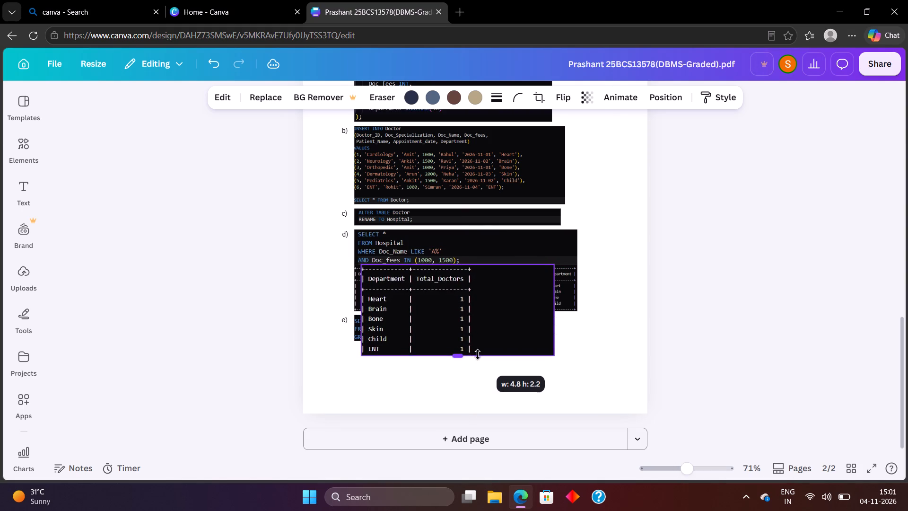
drag(478, 354, 479, 357)
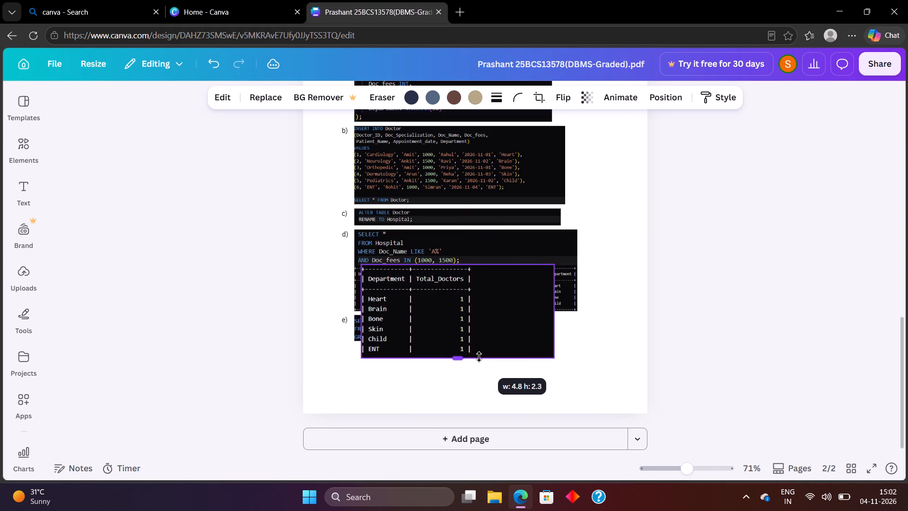
drag(479, 357, 481, 352)
Resize the Department/Total_Doctors image to about 4 wide by 2.3 high, keeping both columns and the ENT row in frame.
drag(550, 308, 579, 303)
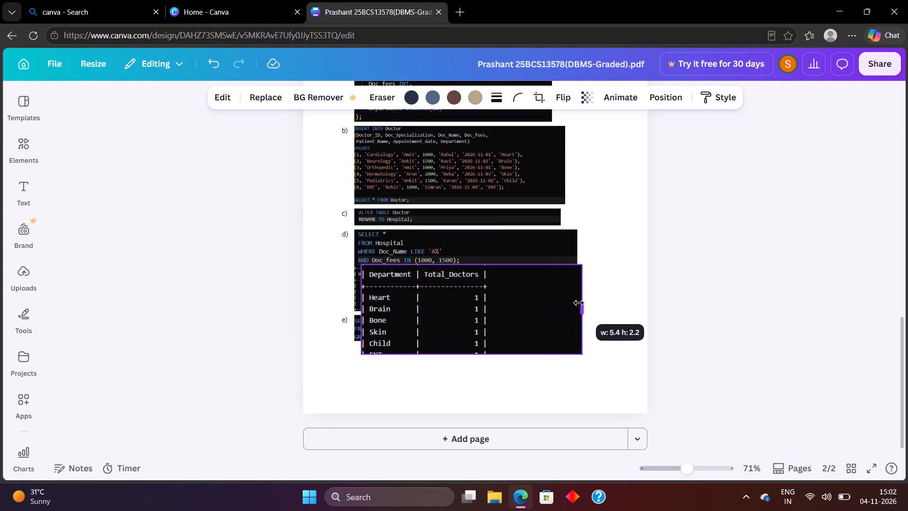
drag(579, 303, 455, 334)
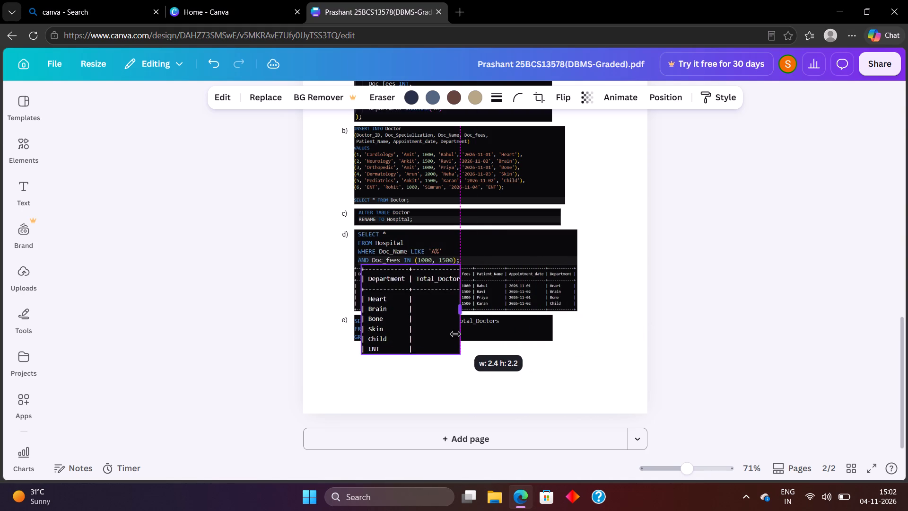
drag(455, 334, 517, 330)
drag(439, 354, 439, 360)
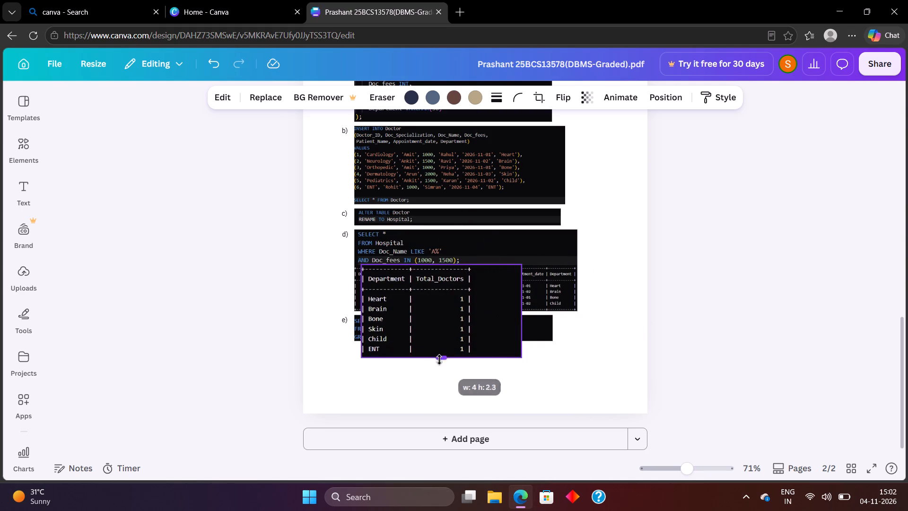
drag(439, 360, 449, 357)
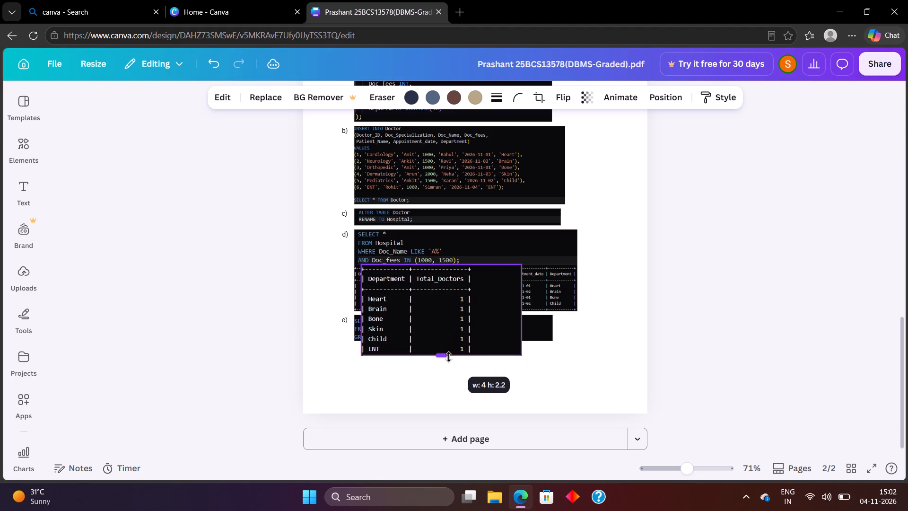
drag(449, 357, 447, 363)
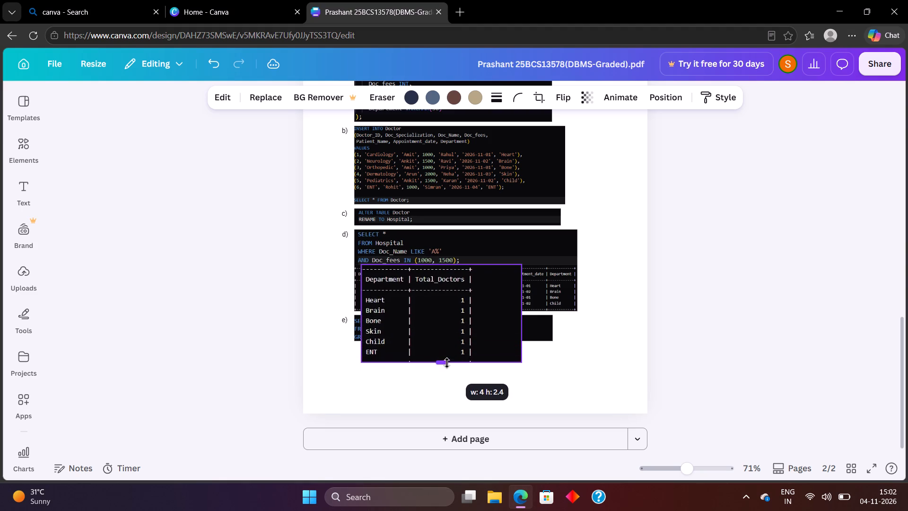
drag(447, 363, 448, 358)
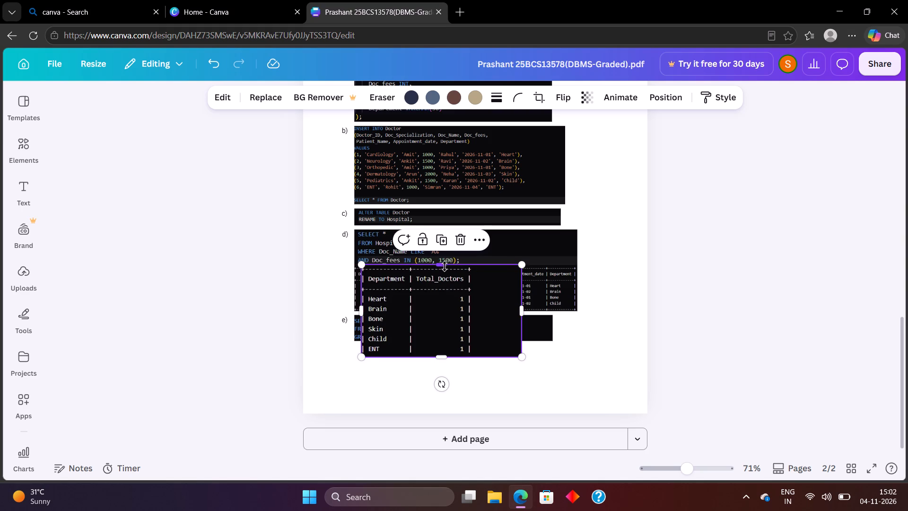
Trim the upper edge of the Department/Total_Doctors image close to its header row.
drag(445, 264, 446, 270)
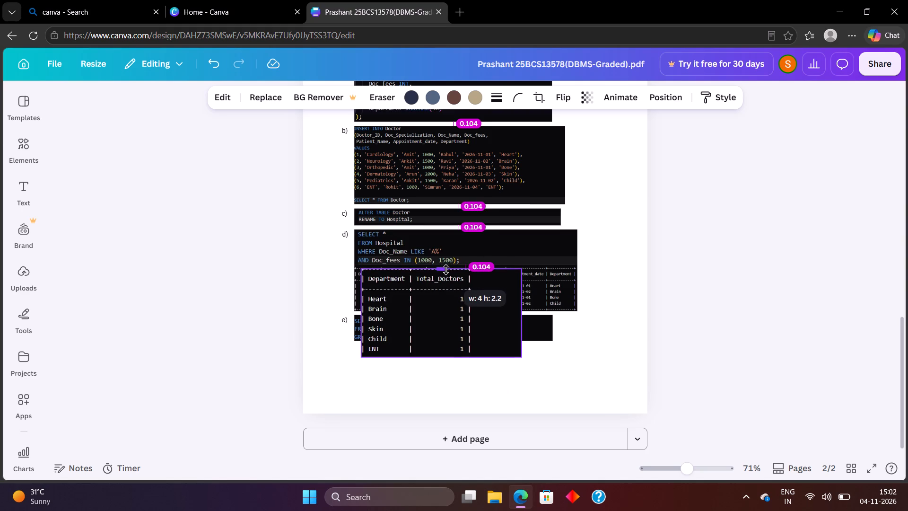
drag(446, 270, 451, 274)
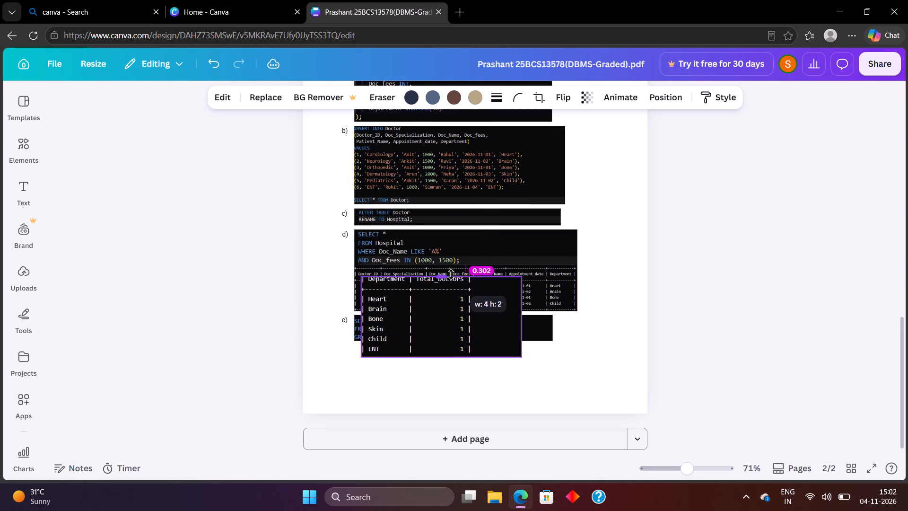
drag(451, 274, 450, 271)
Move the Department/Total_Doctors image directly beneath answer e's GROUP BY query, aligned with the left edge of the other answer images.
drag(437, 294, 428, 361)
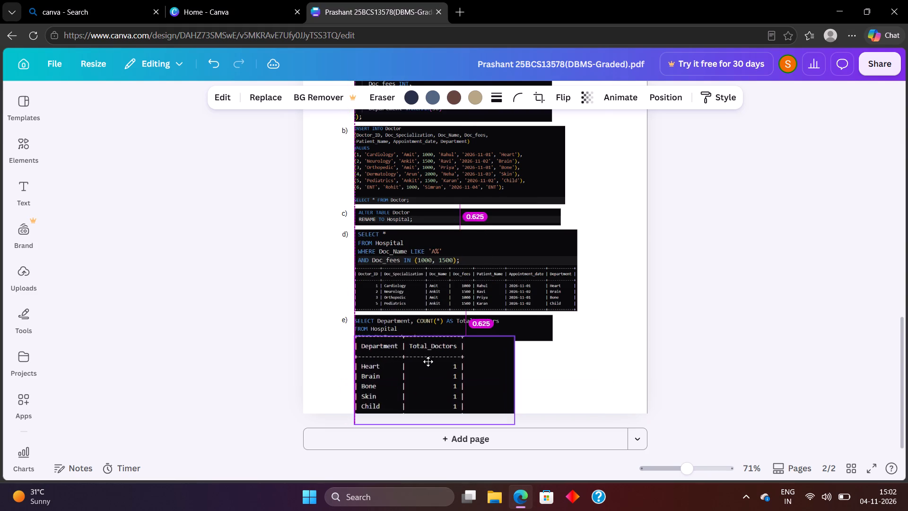
drag(428, 361, 429, 359)
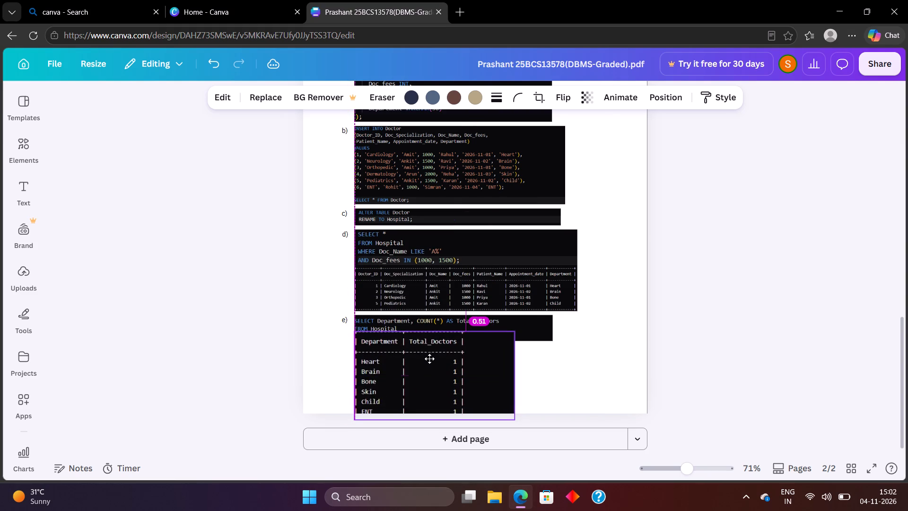
drag(429, 359, 430, 366)
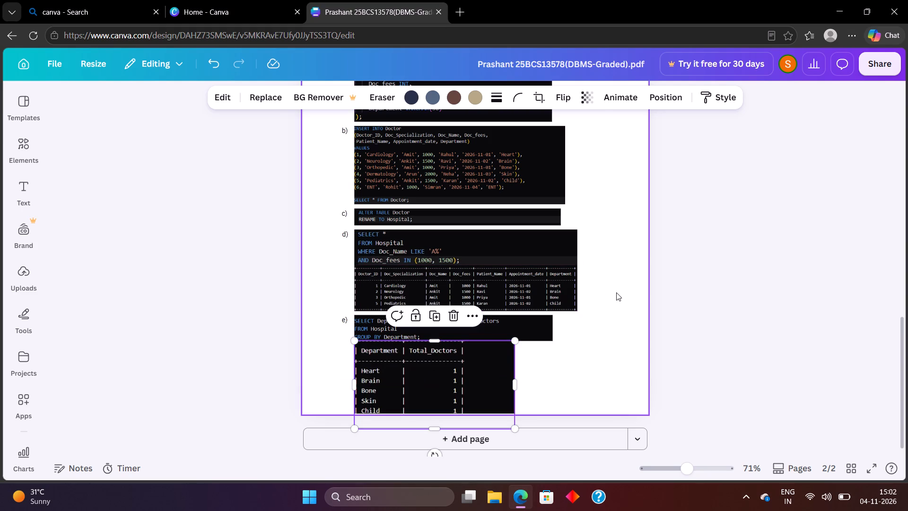
scroll(616, 292, down, 3)
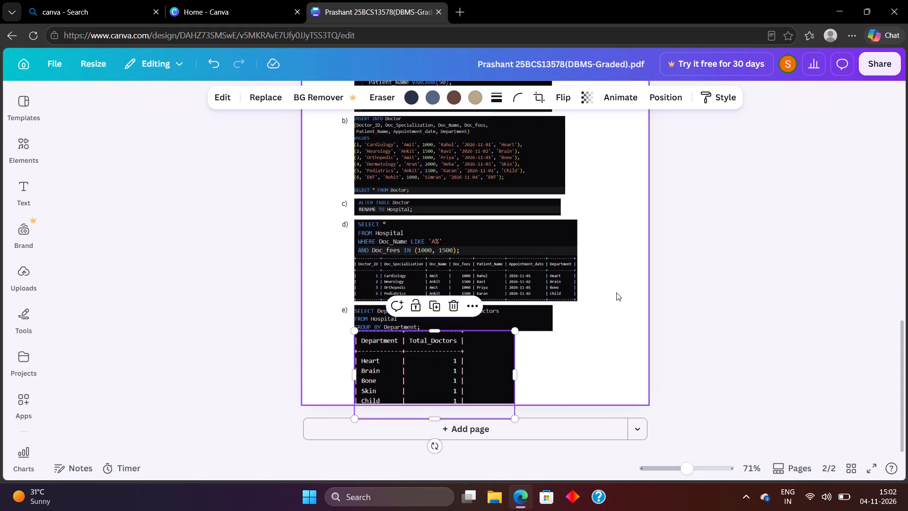
scroll(616, 292, up, 2)
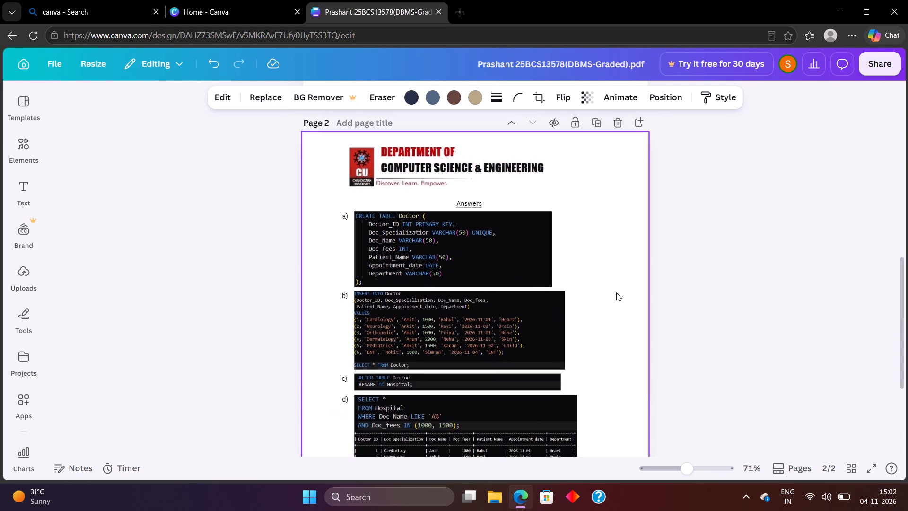
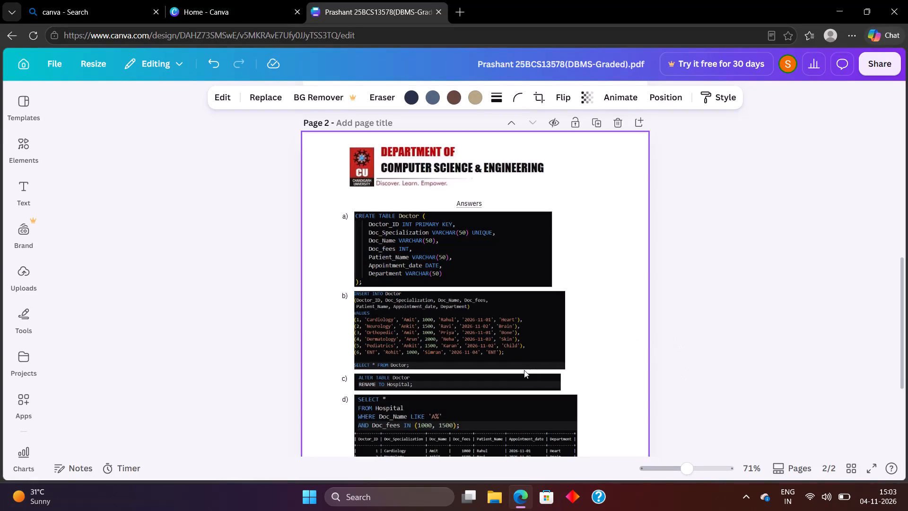
Trim the lower and upper edges of answer d's output table image slightly, close to its rows.
scroll(526, 368, down, 1)
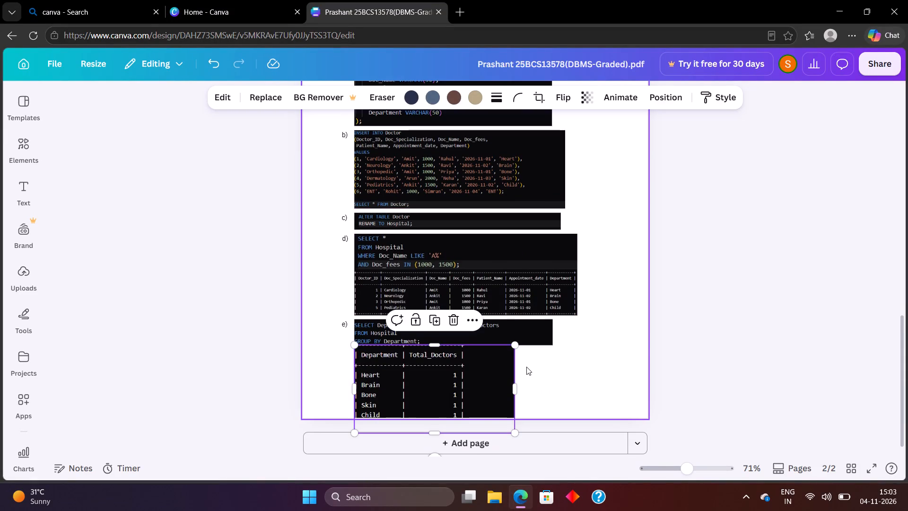
click(547, 283)
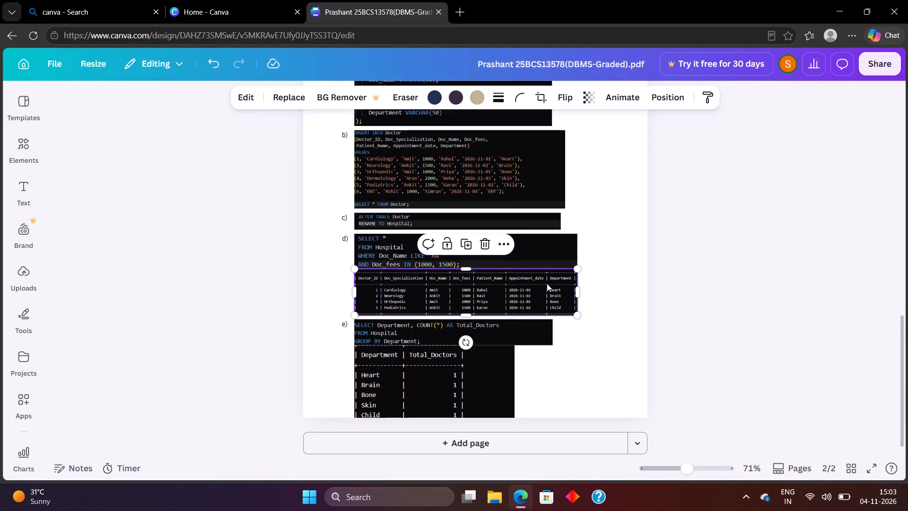
click(469, 314)
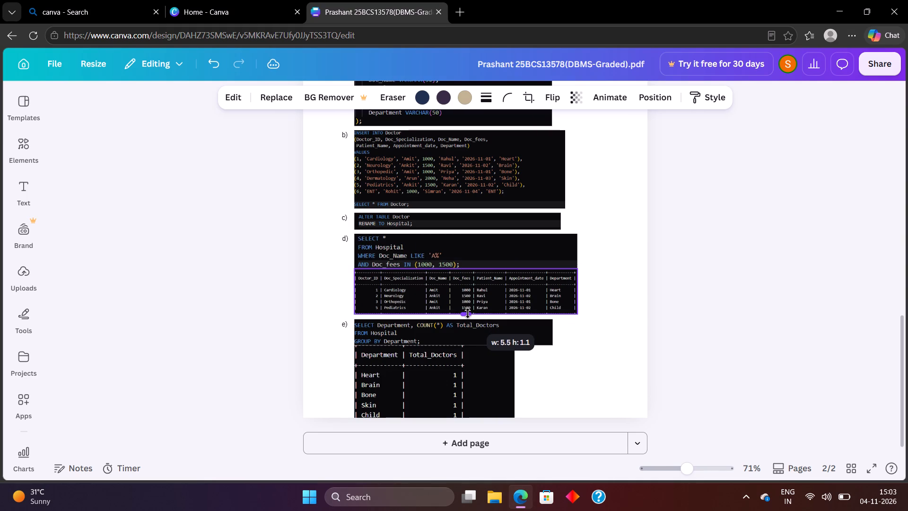
click(603, 334)
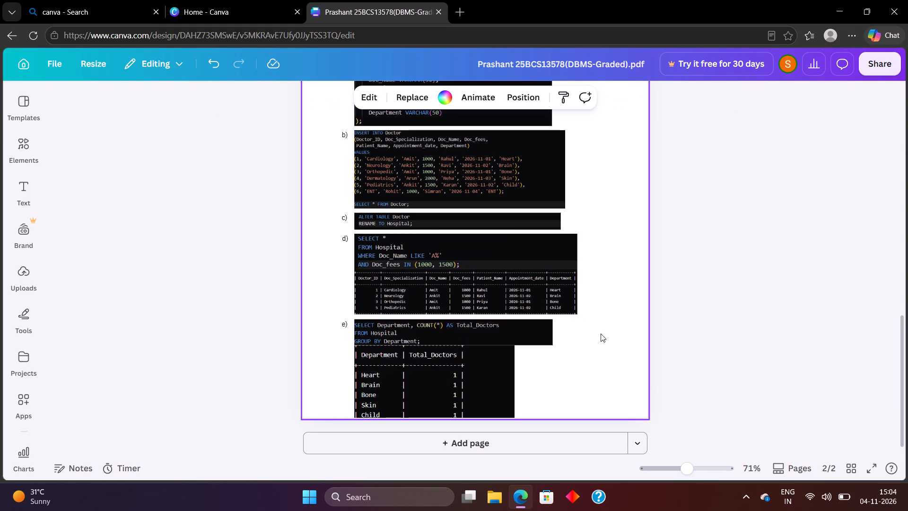
click(468, 272)
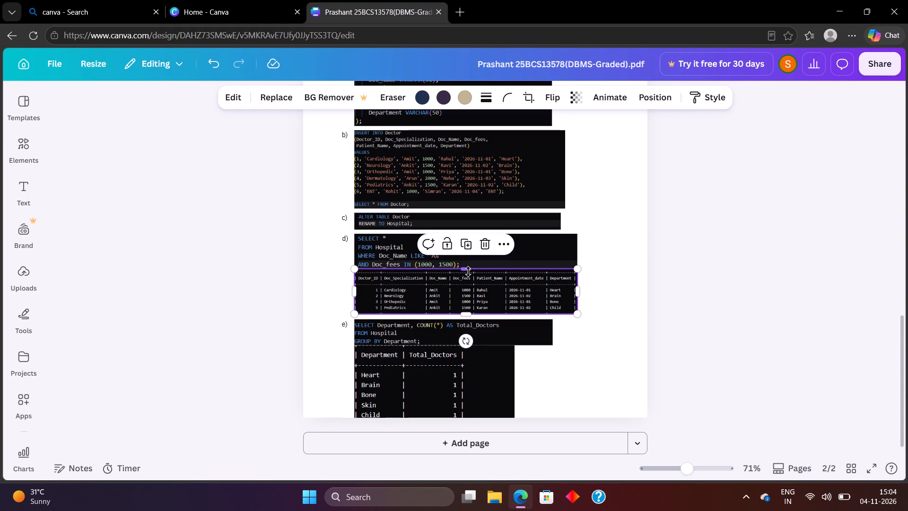
click(466, 267)
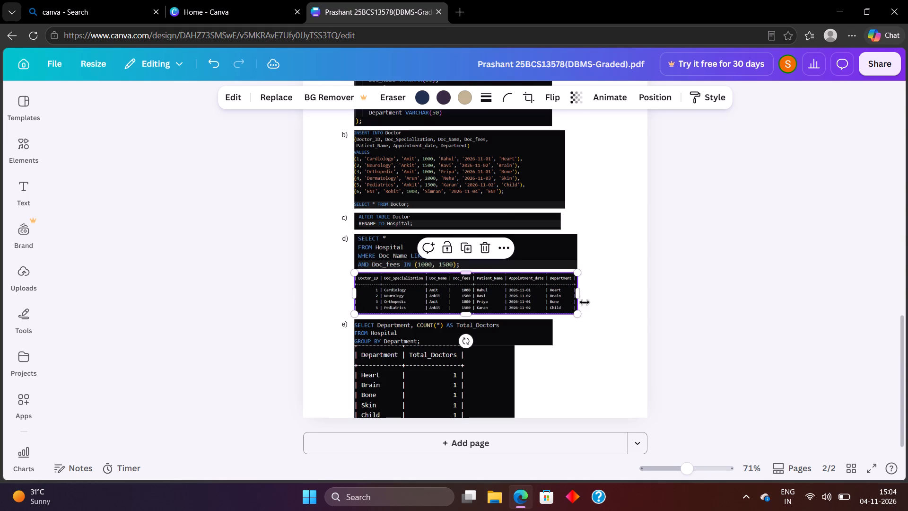
Move answer d's output table image up so it sits directly beneath its SELECT query.
click(526, 294)
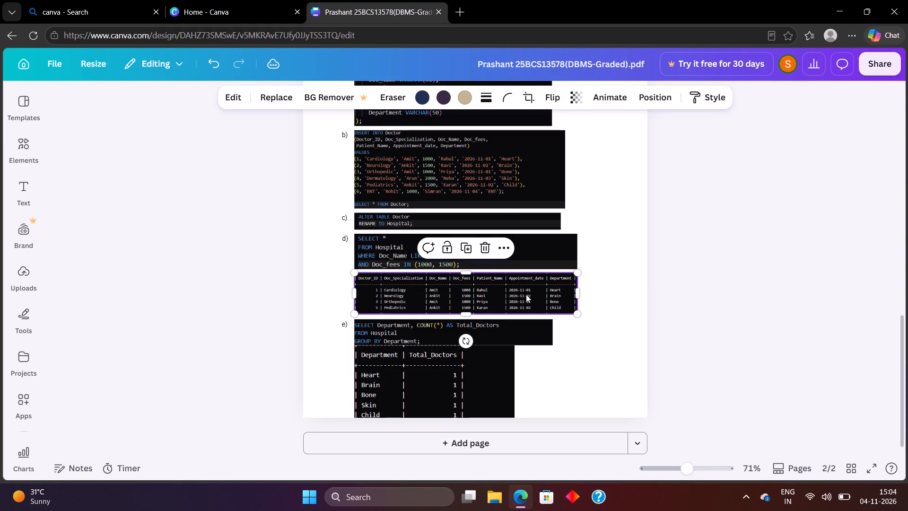
click(526, 294)
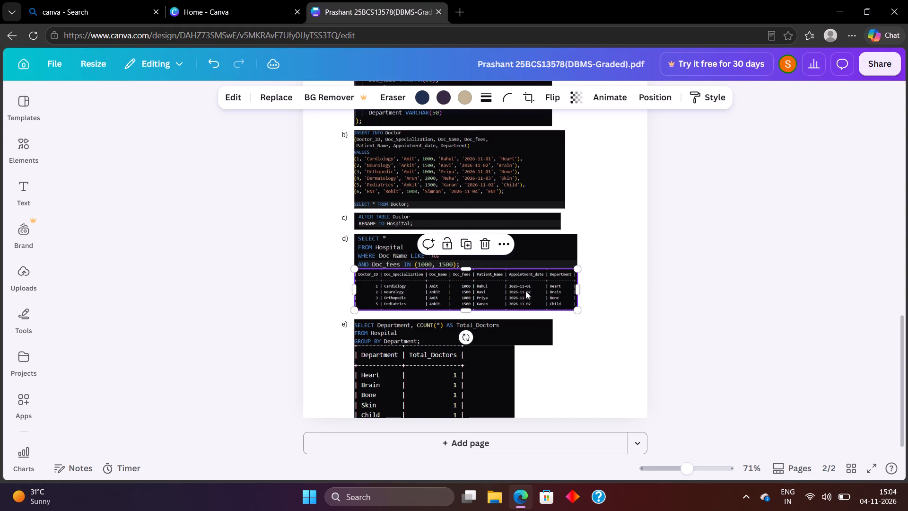
click(629, 345)
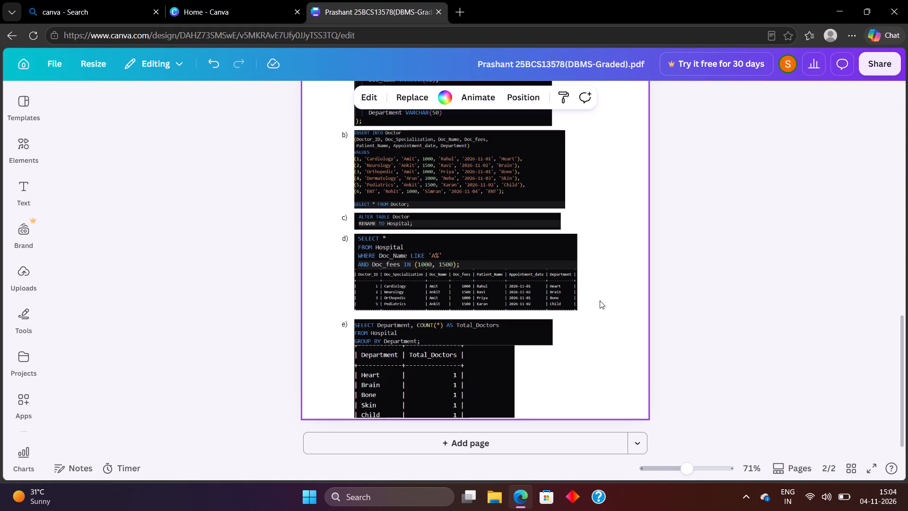
Move answer e's query image and its Department/Total_Doctors result up to narrow the gap below answer d's output.
drag(515, 329, 515, 325)
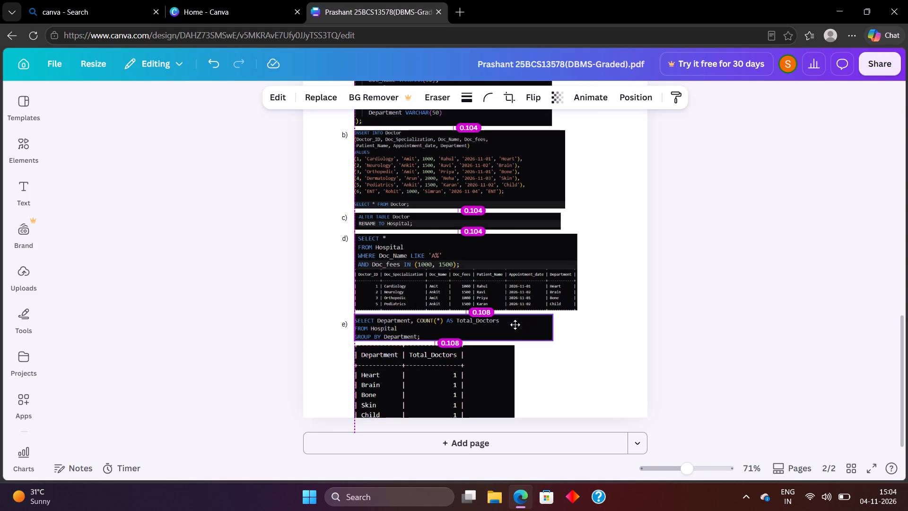
drag(515, 325, 516, 325)
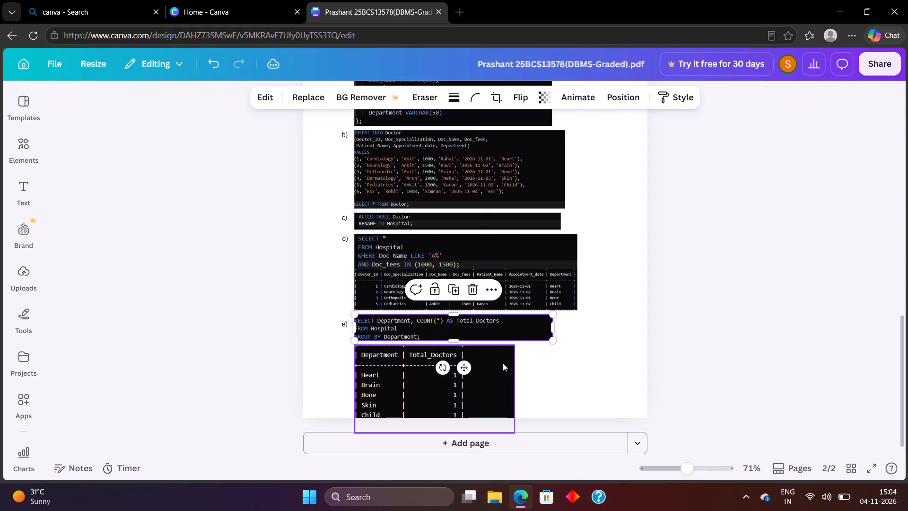
click(503, 363)
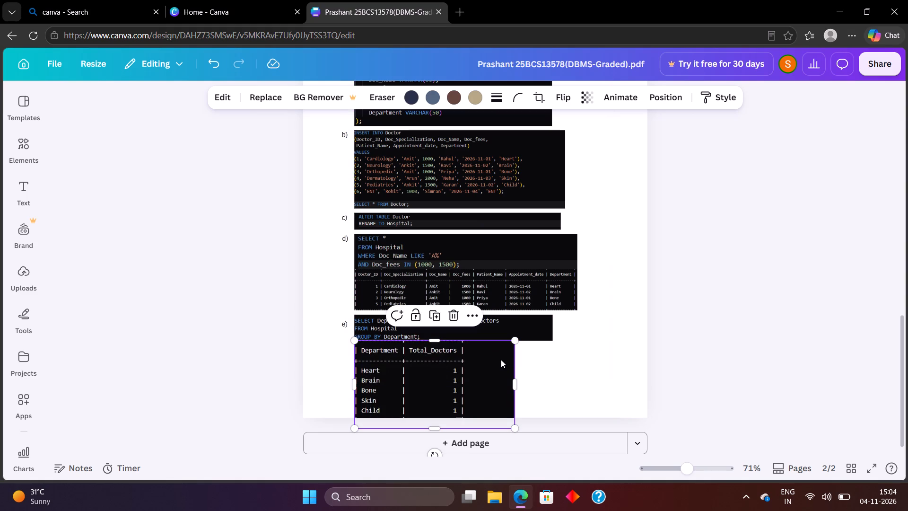
Move the Answers heading text on page 2 slightly up, closer to the department banner.
scroll(553, 293, up, 1)
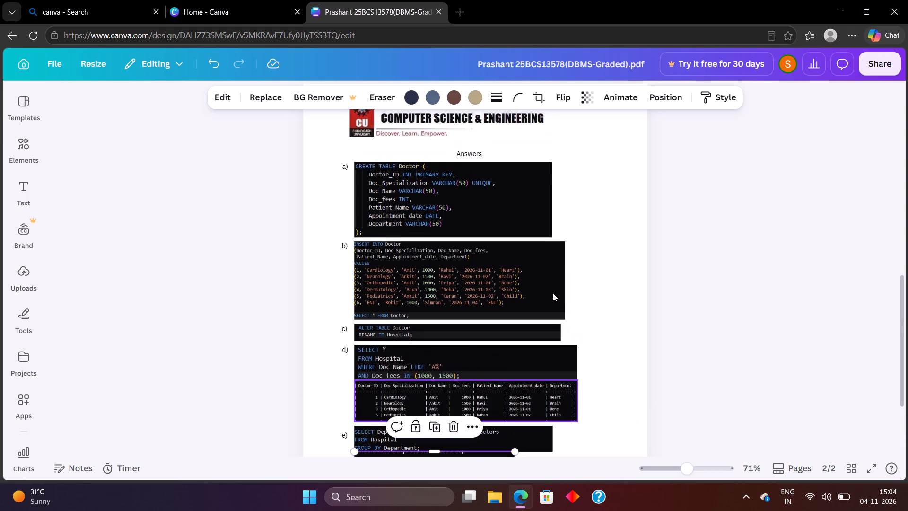
scroll(553, 293, up, 1)
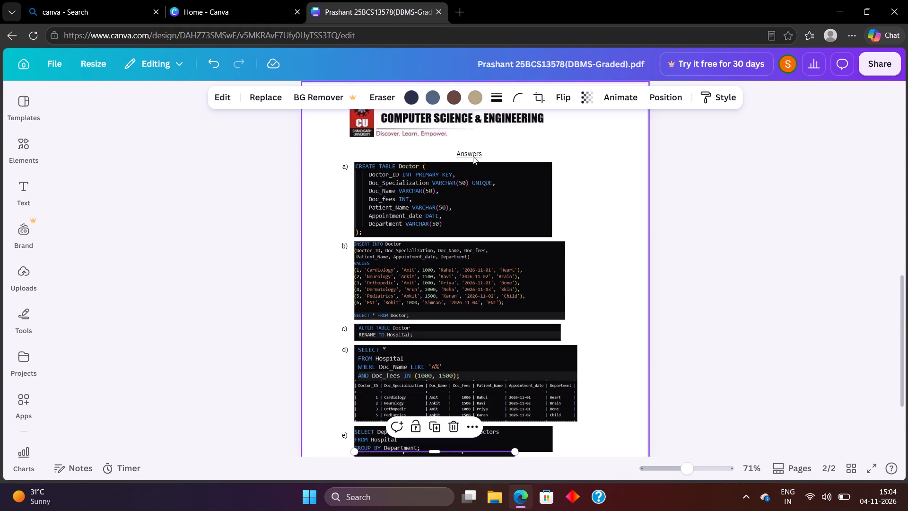
drag(471, 150, 470, 146)
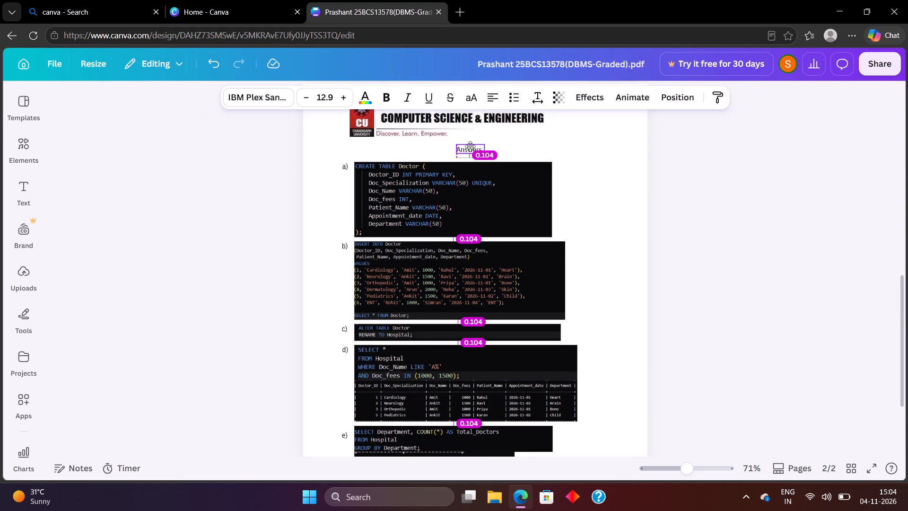
drag(470, 146, 471, 144)
click(471, 144)
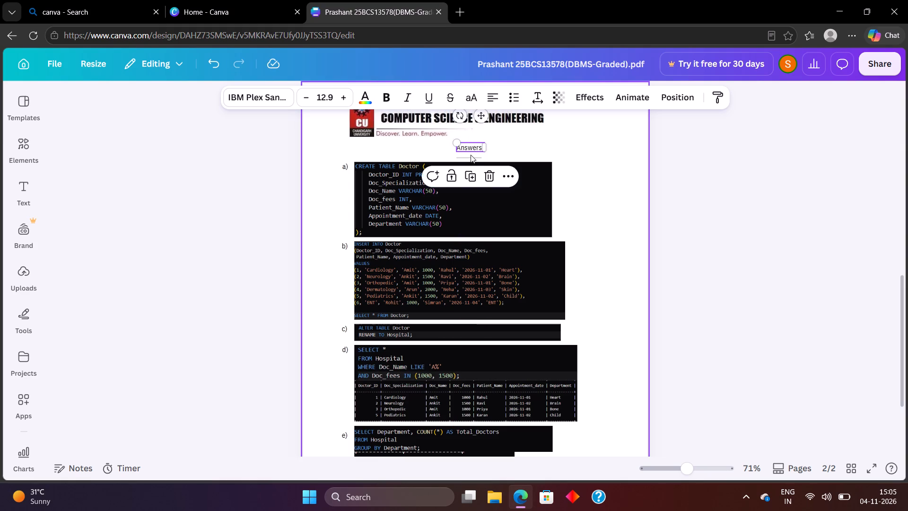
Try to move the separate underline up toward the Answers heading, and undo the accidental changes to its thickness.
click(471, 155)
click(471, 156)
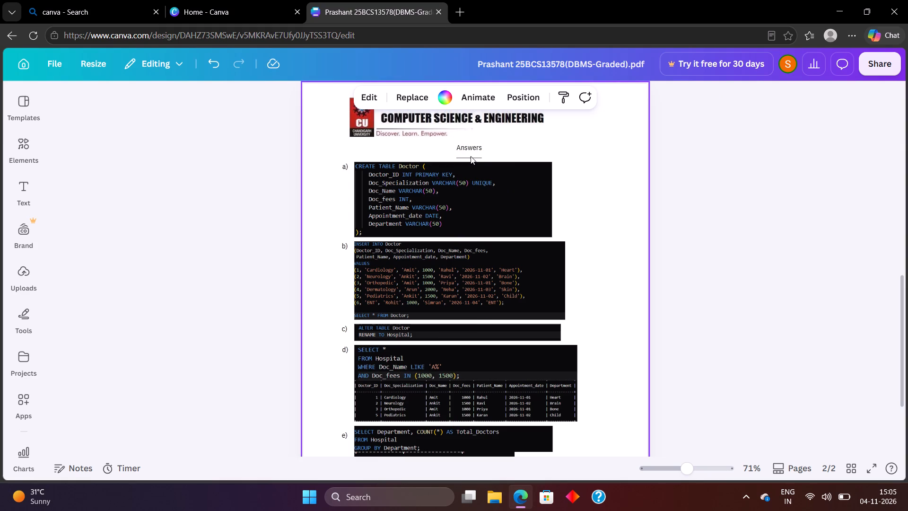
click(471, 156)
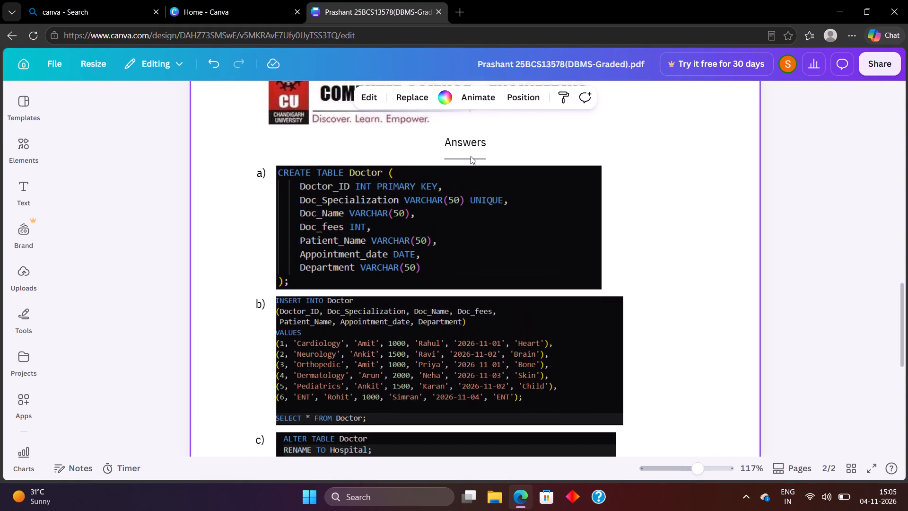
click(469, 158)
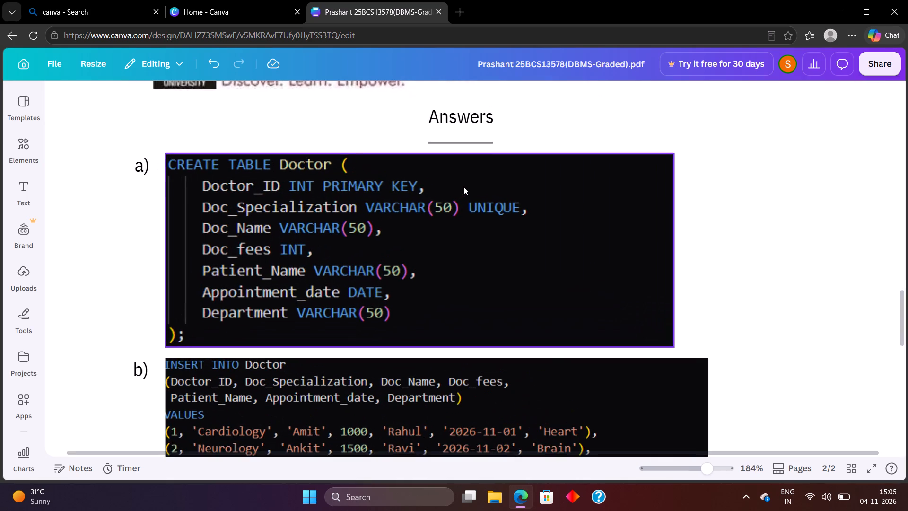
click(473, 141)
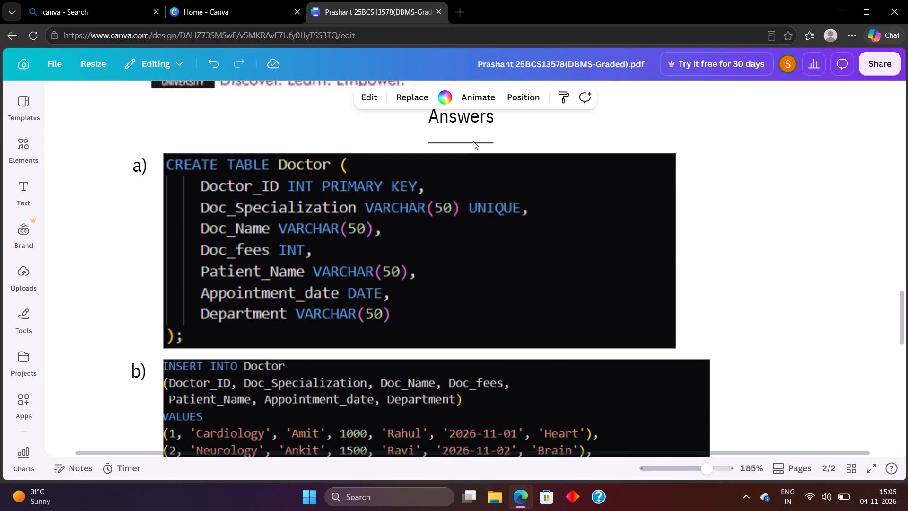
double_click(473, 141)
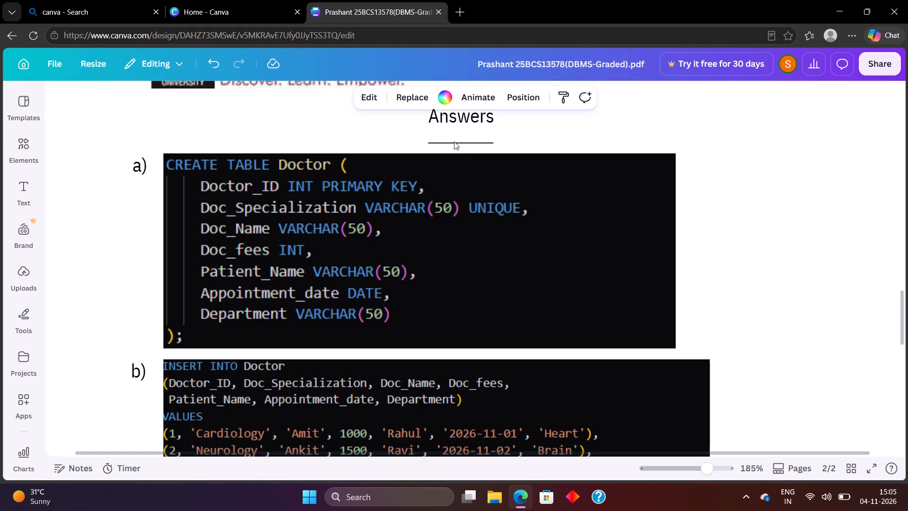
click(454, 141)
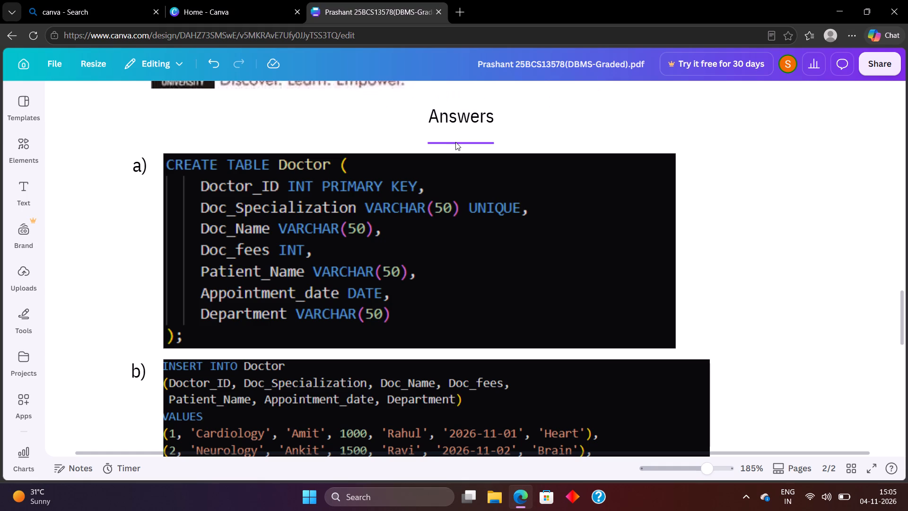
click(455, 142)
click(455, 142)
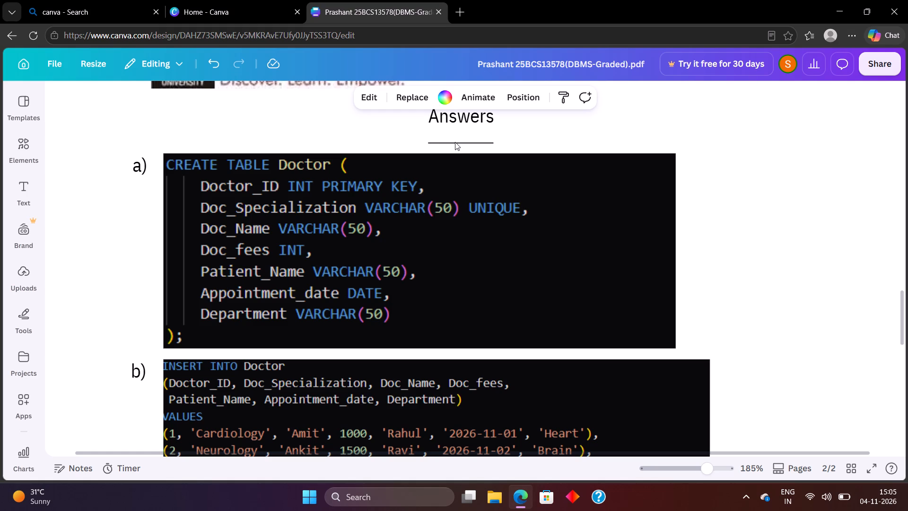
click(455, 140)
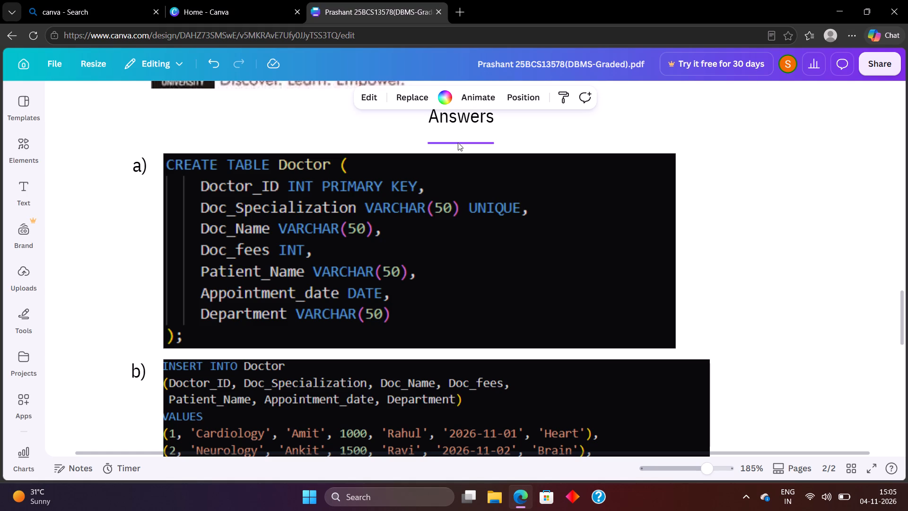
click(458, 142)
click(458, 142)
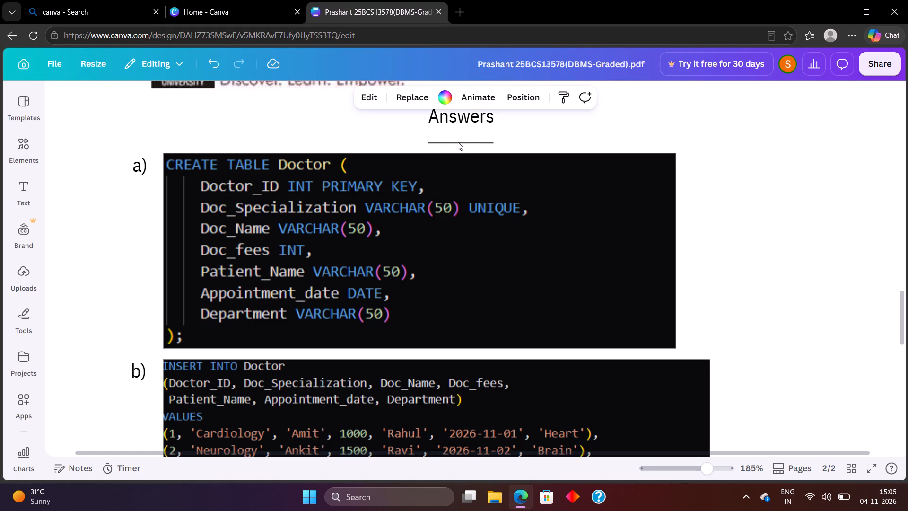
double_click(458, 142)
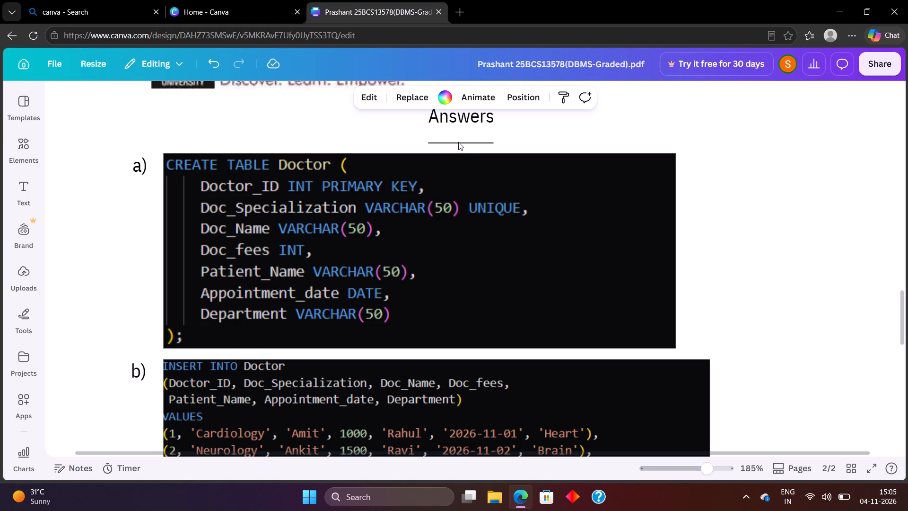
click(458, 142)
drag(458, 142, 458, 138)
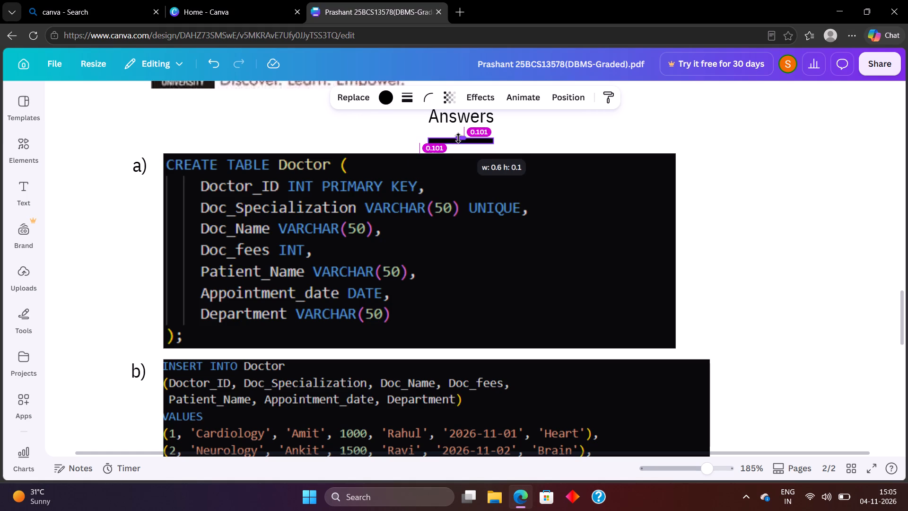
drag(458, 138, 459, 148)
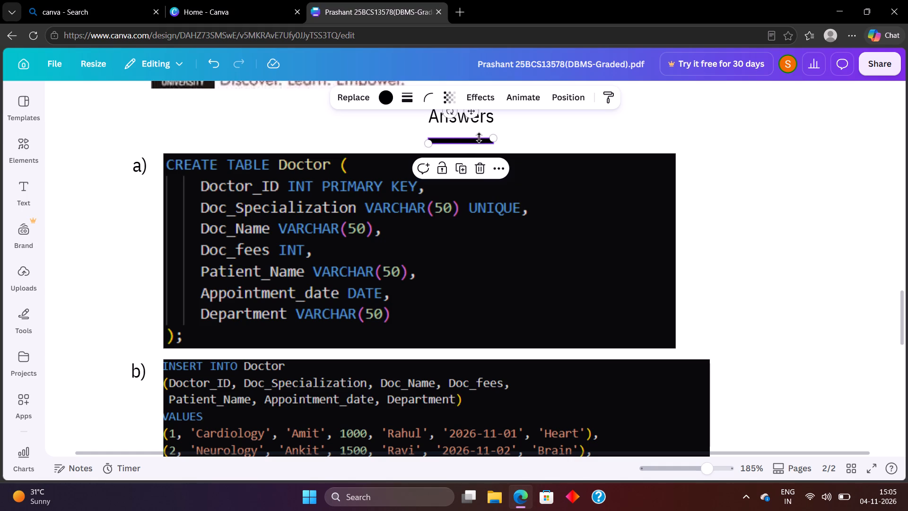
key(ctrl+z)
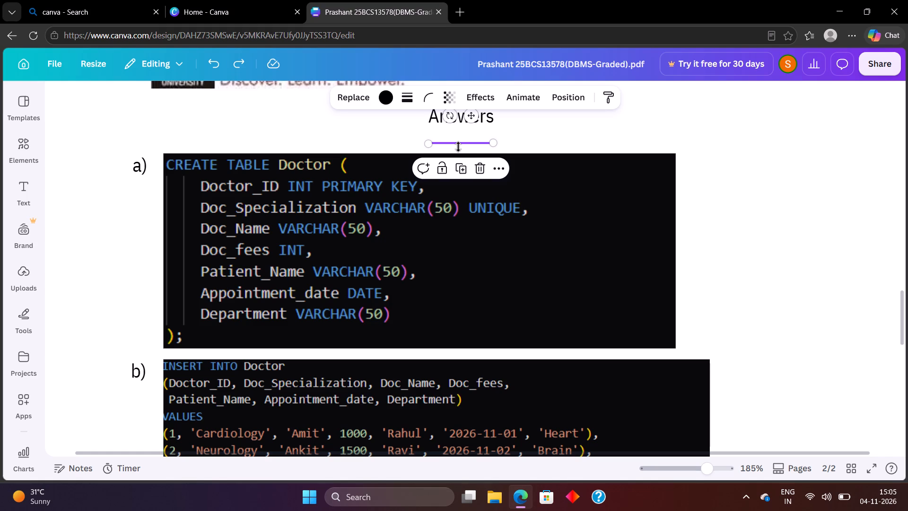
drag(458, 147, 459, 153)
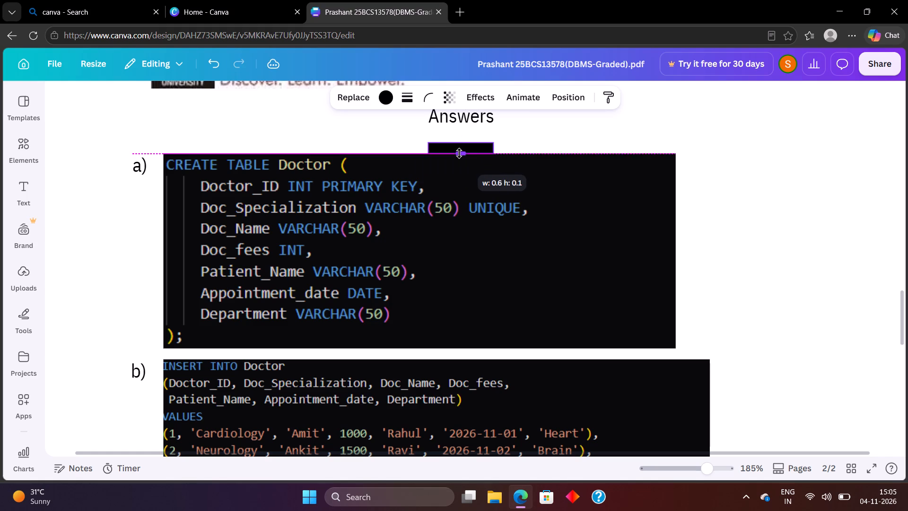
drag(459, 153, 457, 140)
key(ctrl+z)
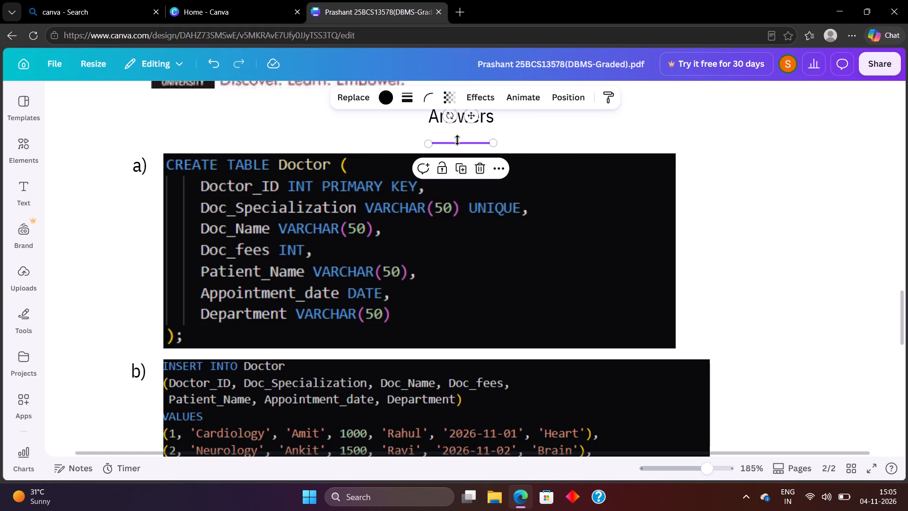
Move the thin underline up so it sits directly beneath the Answers heading text.
click(534, 128)
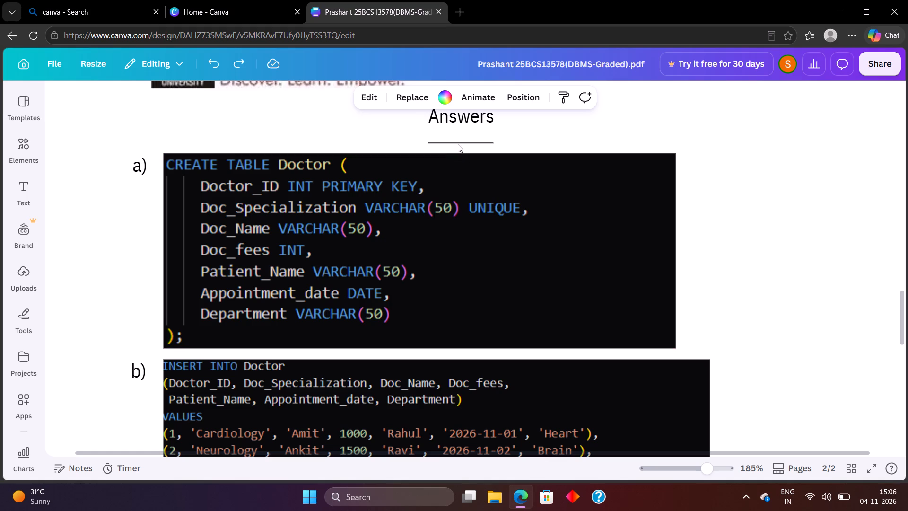
drag(458, 142, 458, 131)
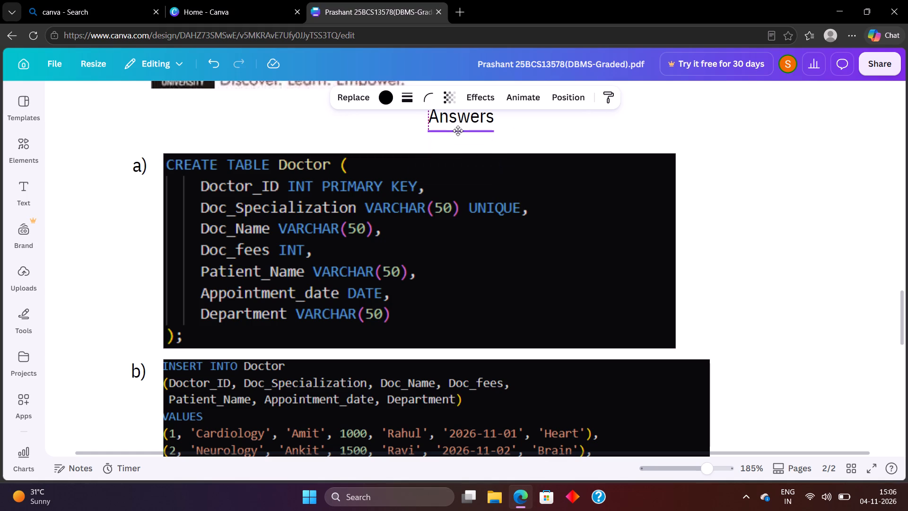
drag(458, 131, 458, 129)
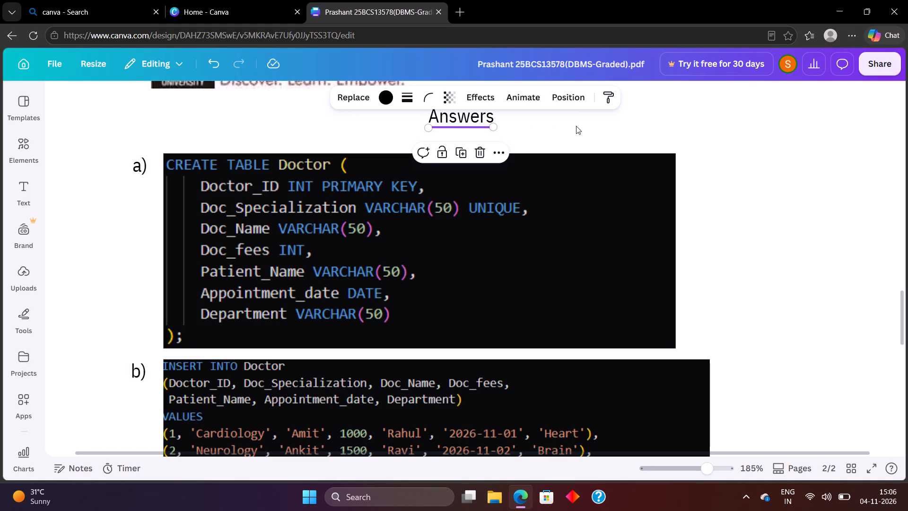
click(576, 126)
Move answer a's CREATE TABLE image up so it sits just beneath the underline of the Answers heading.
drag(491, 193, 491, 174)
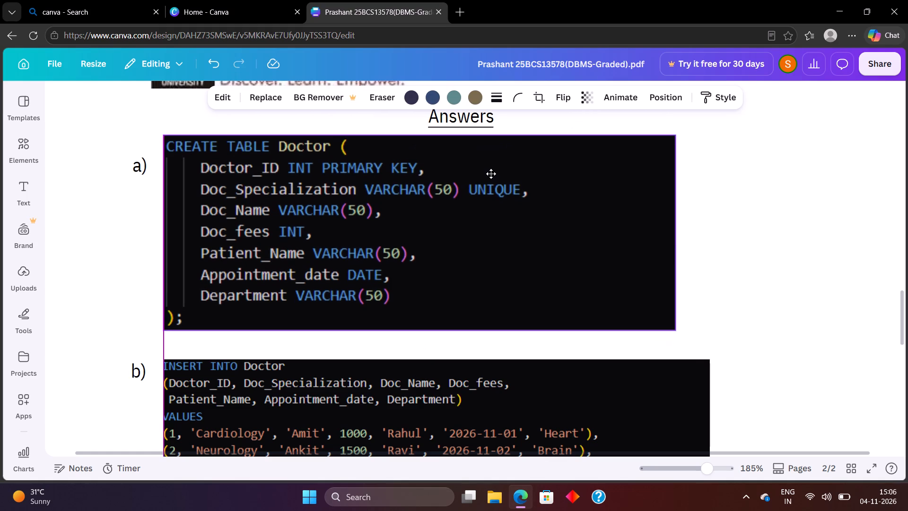
drag(491, 174, 491, 171)
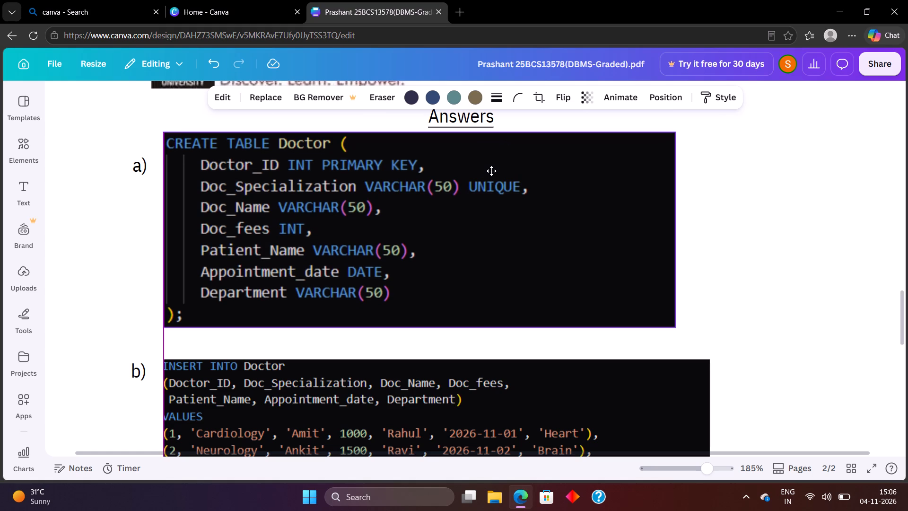
drag(491, 171, 491, 171)
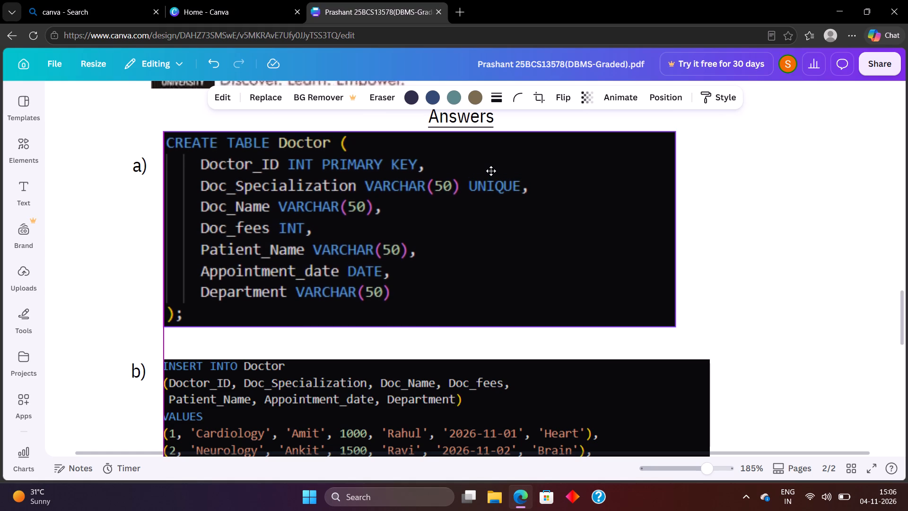
drag(491, 171, 490, 170)
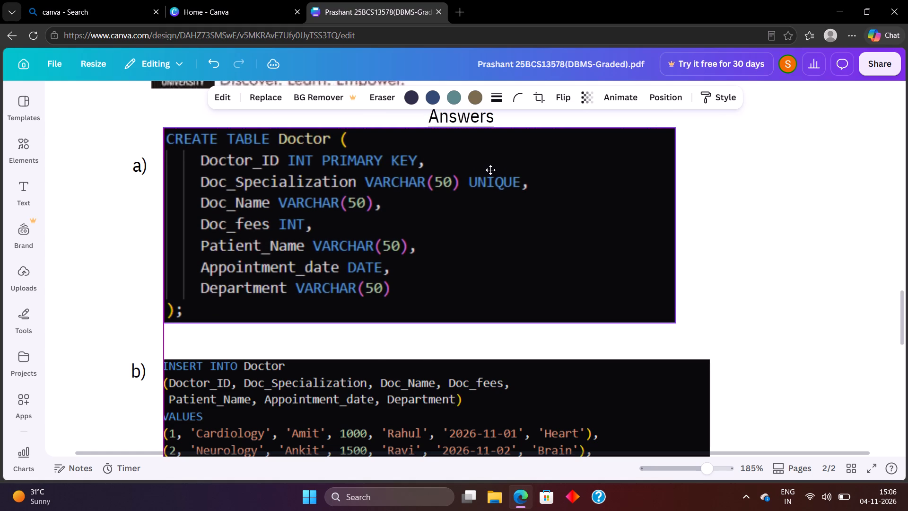
drag(490, 170, 490, 171)
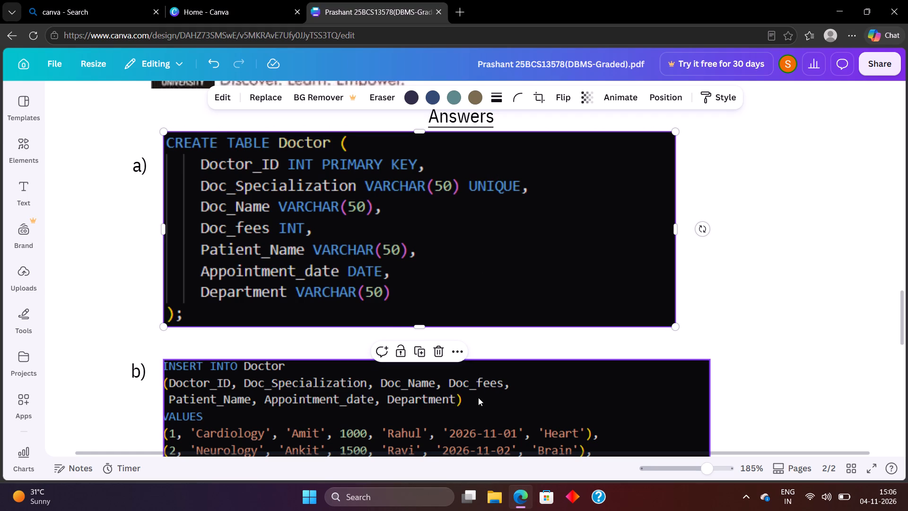
Move answer b's INSERT INTO image and answer c's ALTER TABLE image up, leaving only narrow gaps below answer a.
drag(480, 408, 482, 379)
scroll(482, 379, down, 4)
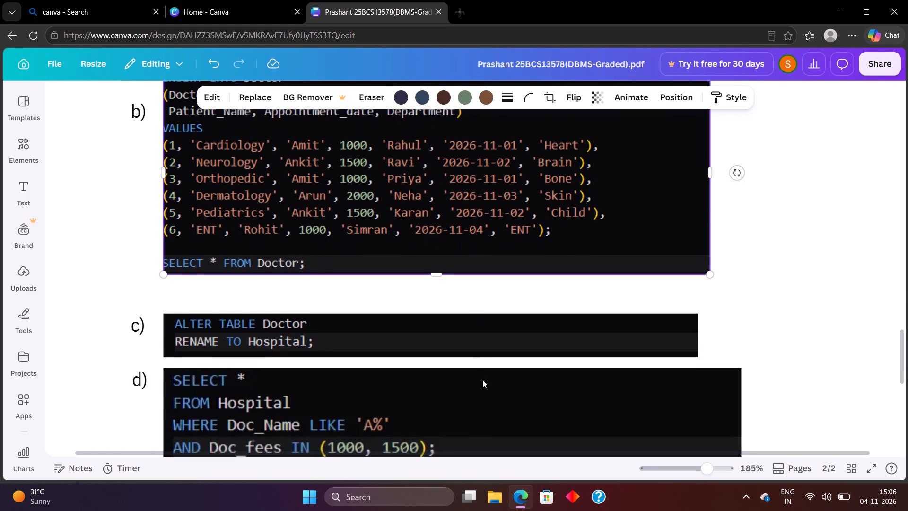
drag(445, 335, 445, 303)
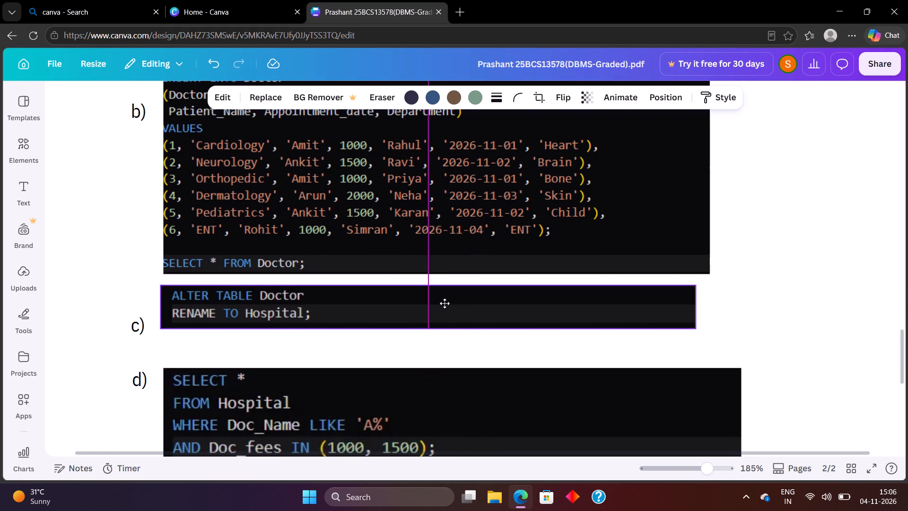
drag(445, 303, 445, 291)
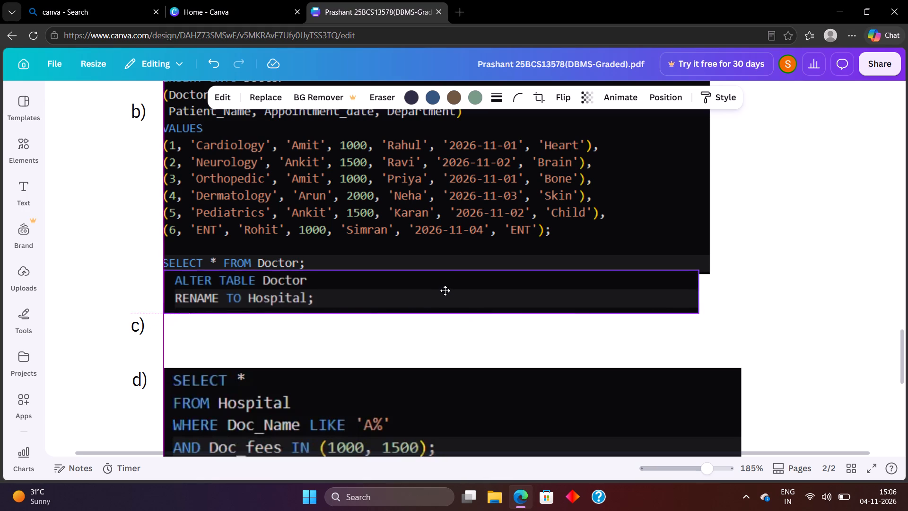
drag(445, 291, 445, 299)
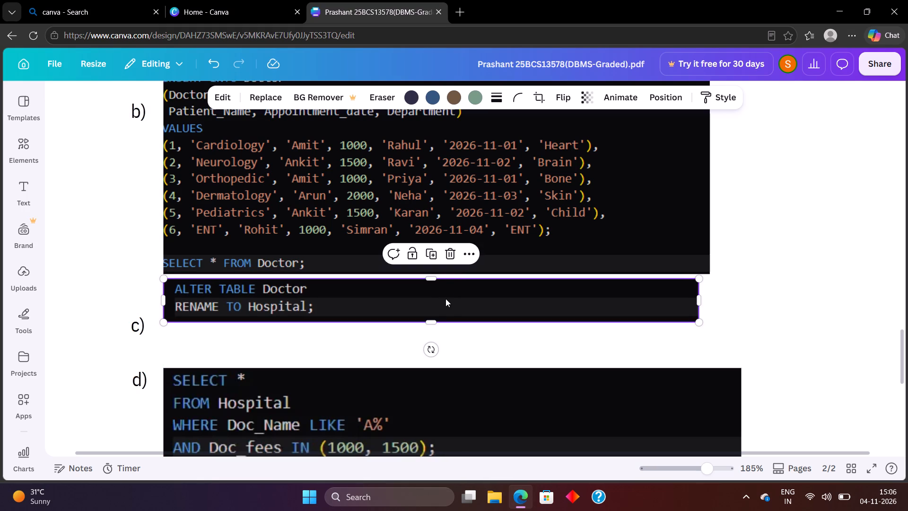
Move answer d's SELECT query image and its output table up to sit close below answer c's ALTER TABLE image.
drag(452, 402, 451, 358)
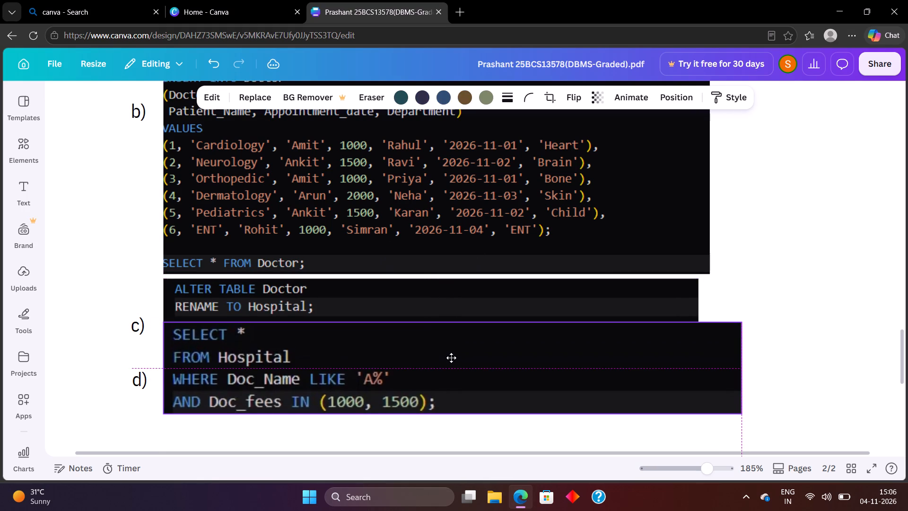
drag(451, 358, 451, 361)
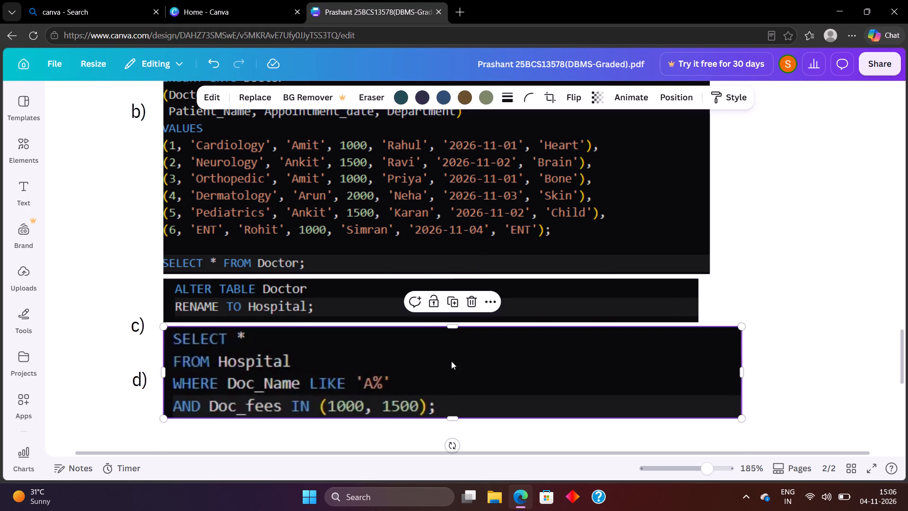
scroll(451, 361, down, 3)
drag(451, 361, 453, 321)
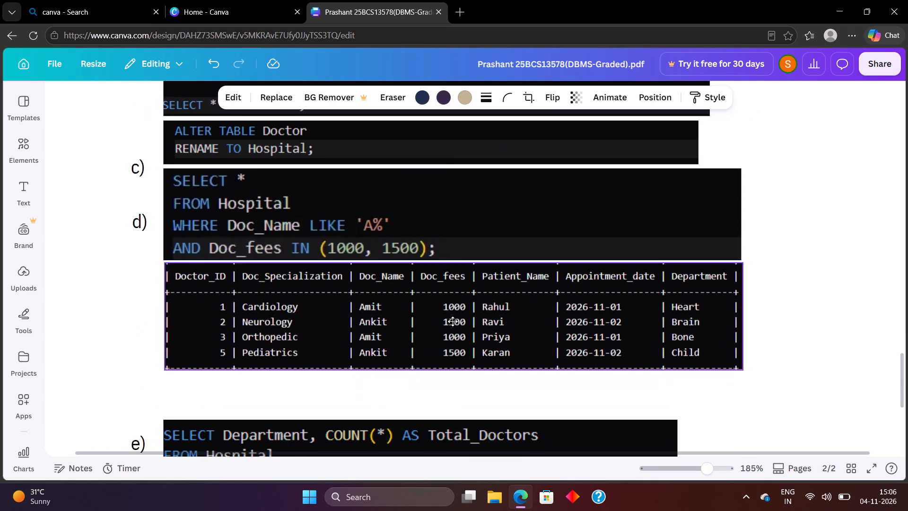
drag(453, 321, 453, 321)
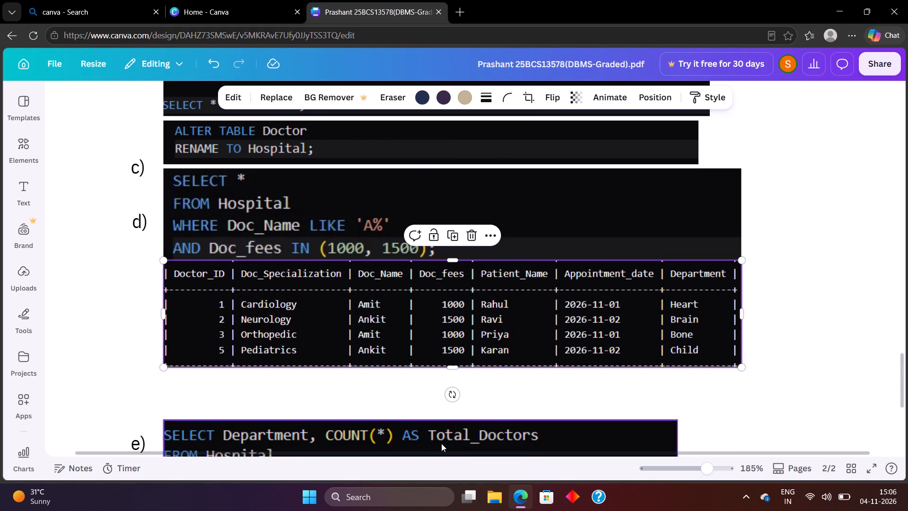
Move answer e's query image up close below answer d's output table, and its Department/Total_Doctors result directly beneath the query.
scroll(441, 443, down, 2)
drag(437, 309, 438, 287)
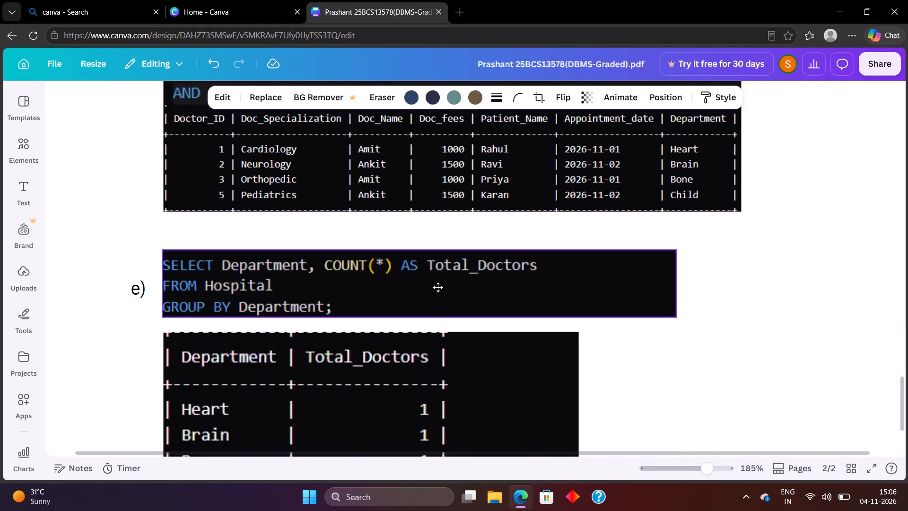
drag(438, 287, 439, 262)
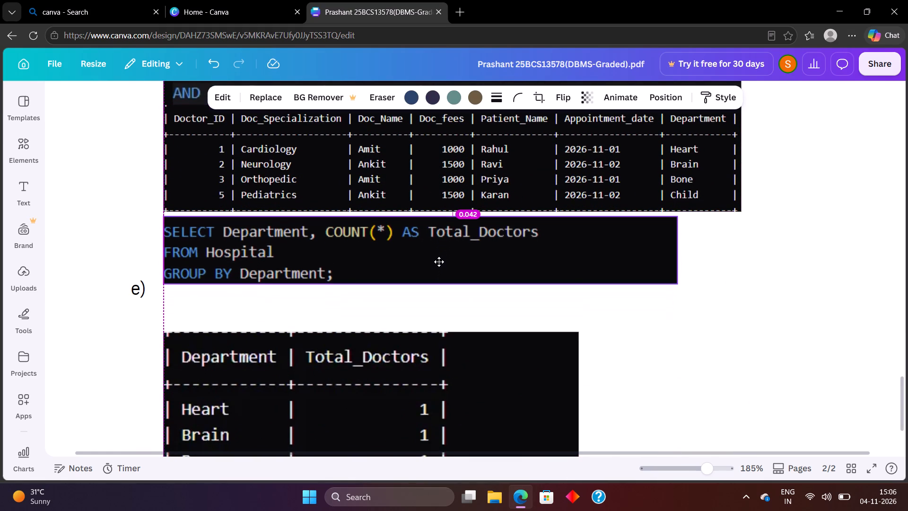
drag(439, 262, 439, 263)
click(439, 263)
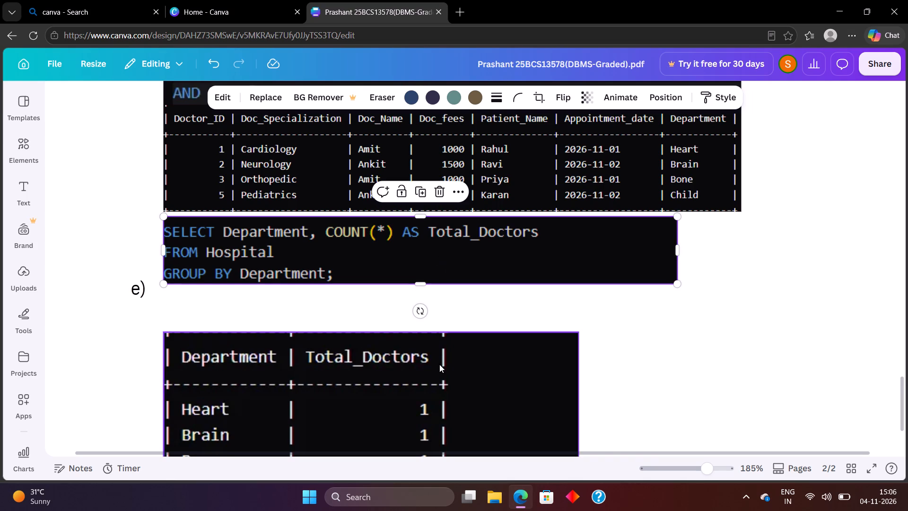
drag(439, 364, 442, 314)
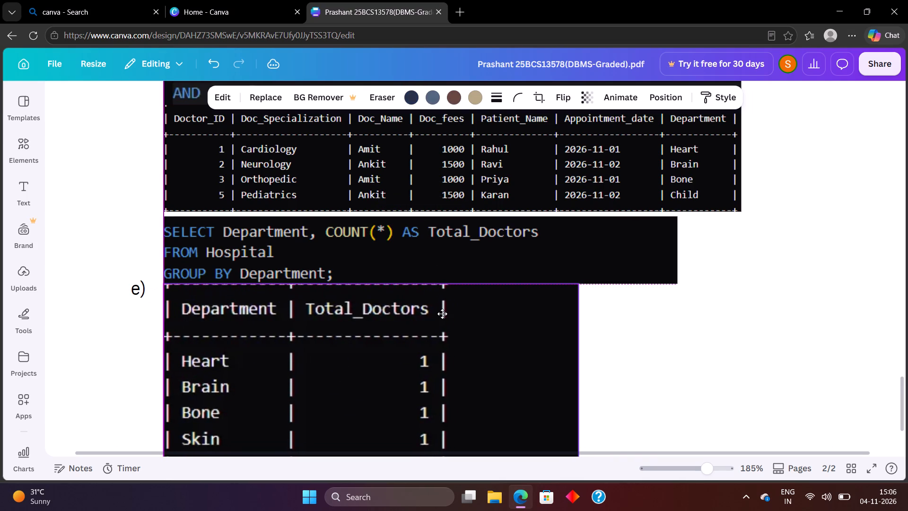
drag(442, 314, 442, 314)
Widen answer e's Department/Total_Doctors result image to about 4.7 and trim its bottom edge to a height of about 2.1.
scroll(442, 314, down, 2)
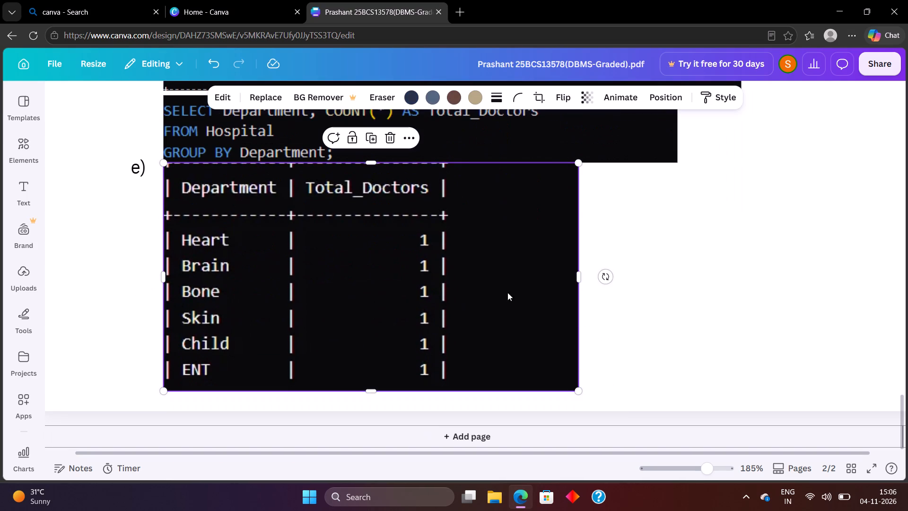
drag(582, 276, 614, 269)
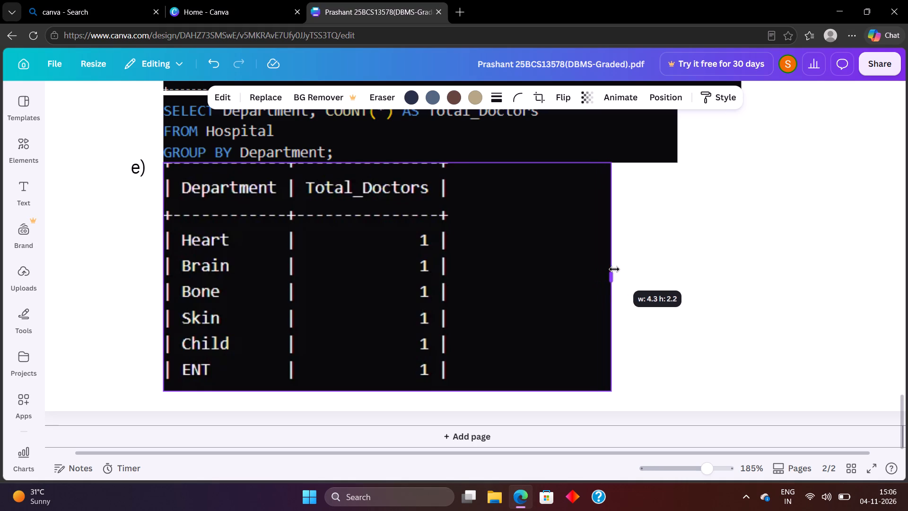
drag(614, 269, 716, 258)
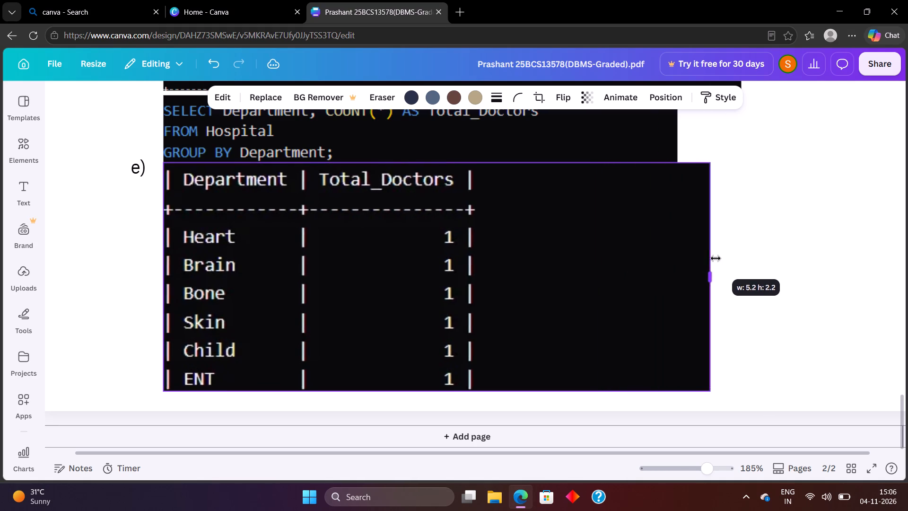
drag(716, 258, 645, 268)
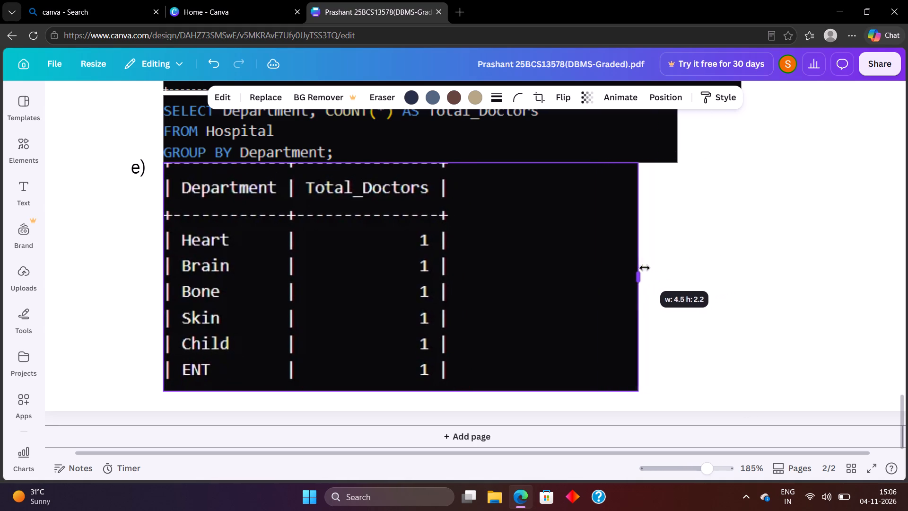
drag(645, 268, 664, 260)
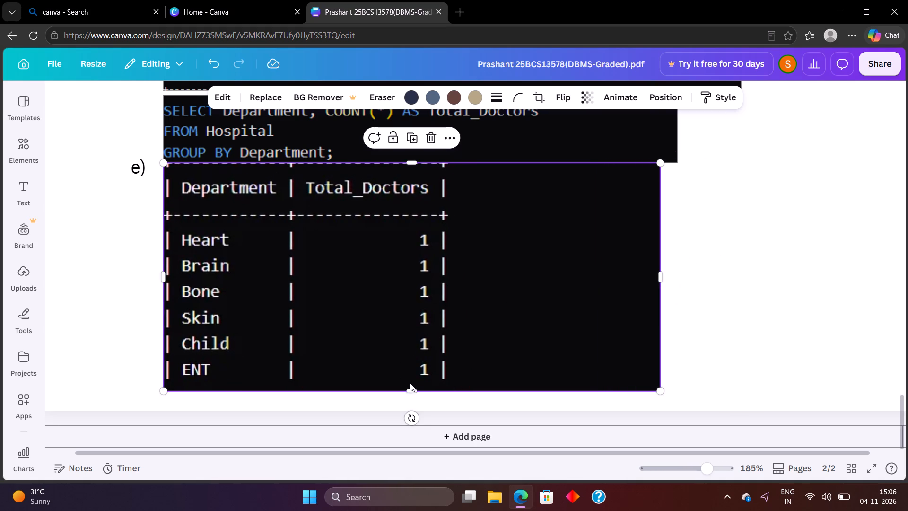
click(412, 385)
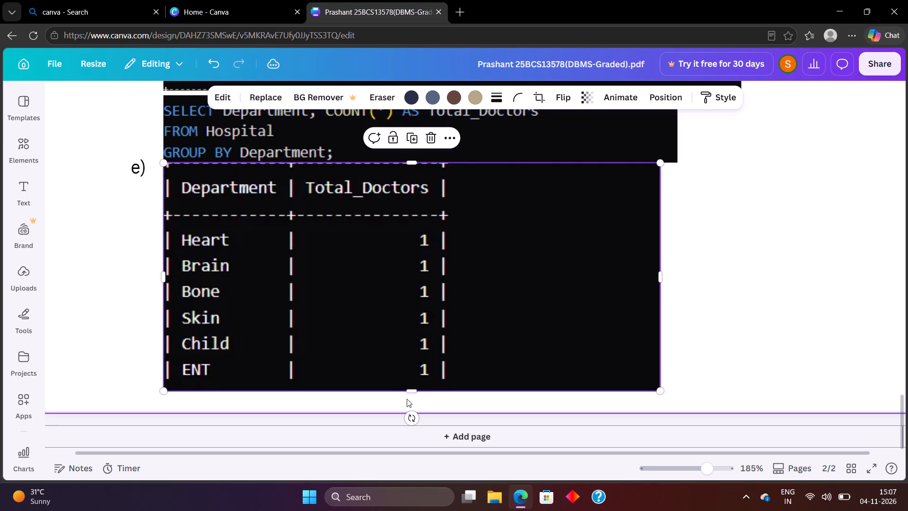
drag(412, 393, 413, 385)
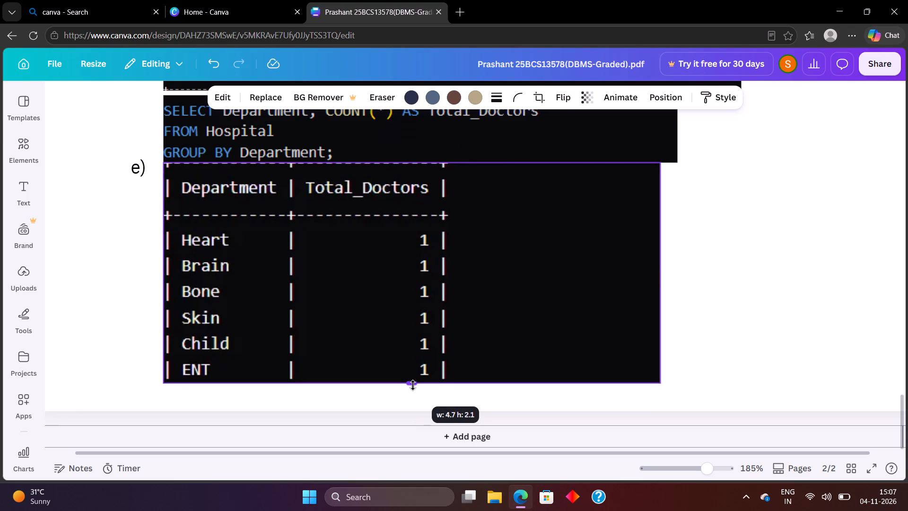
drag(413, 385, 412, 385)
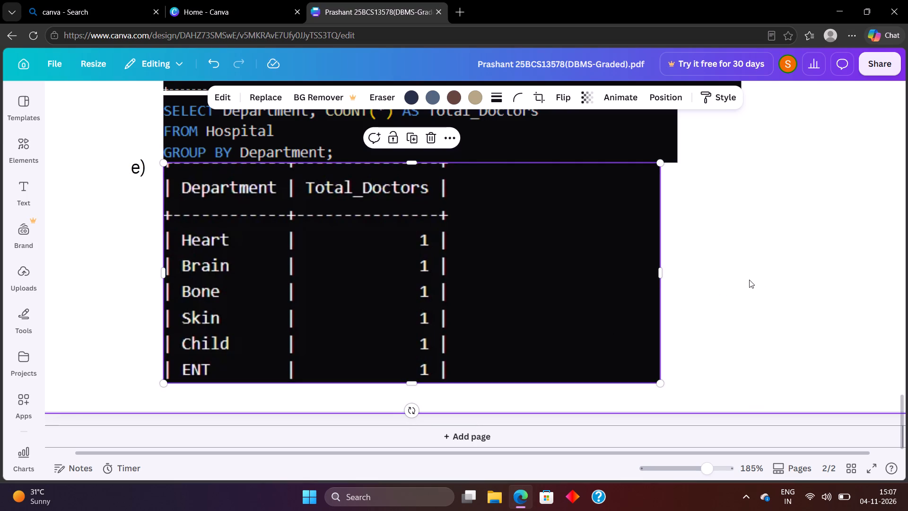
click(749, 280)
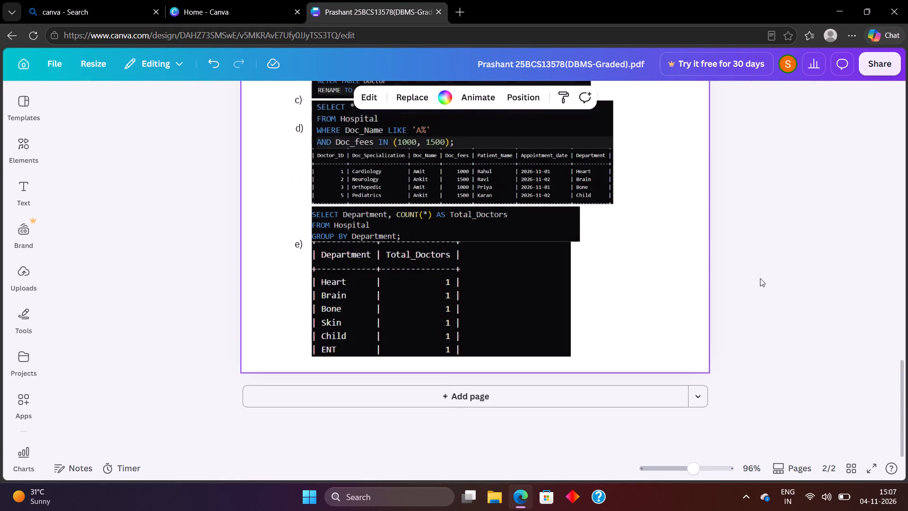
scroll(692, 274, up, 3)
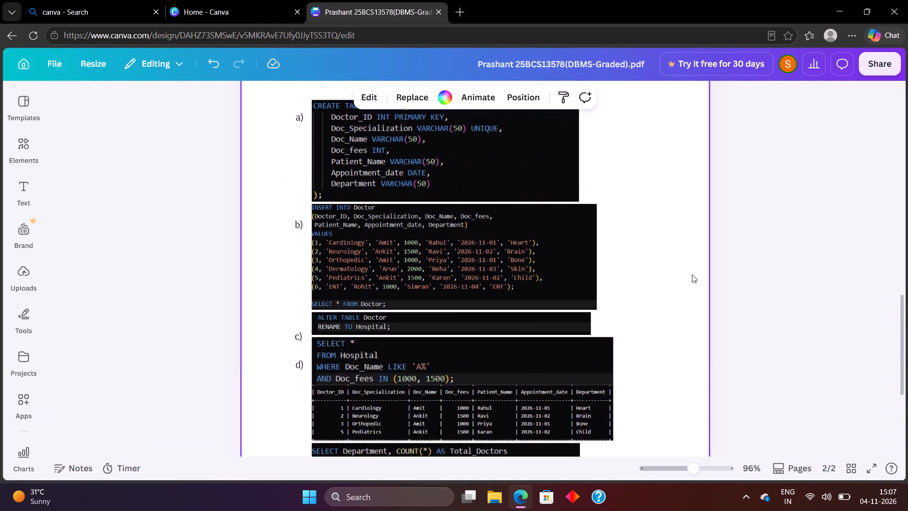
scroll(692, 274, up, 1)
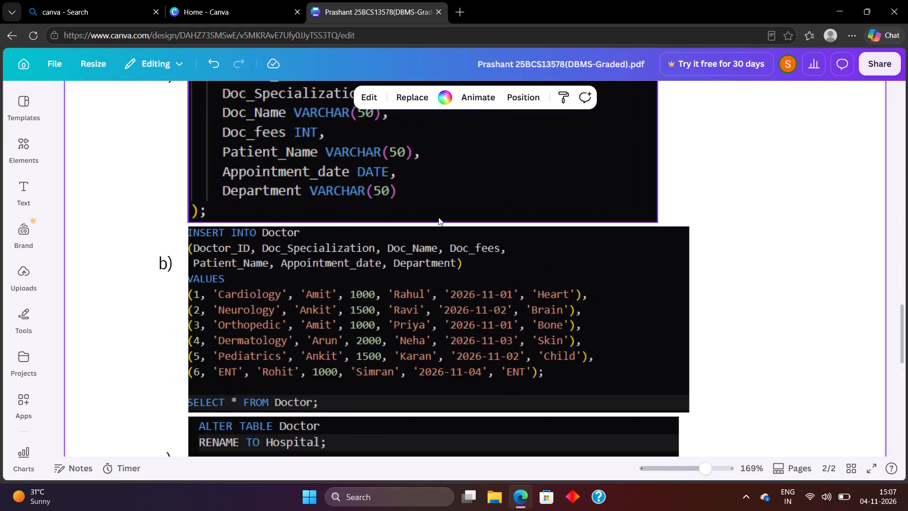
Switch to the desktop and open Kuro.
double_click(77, 243)
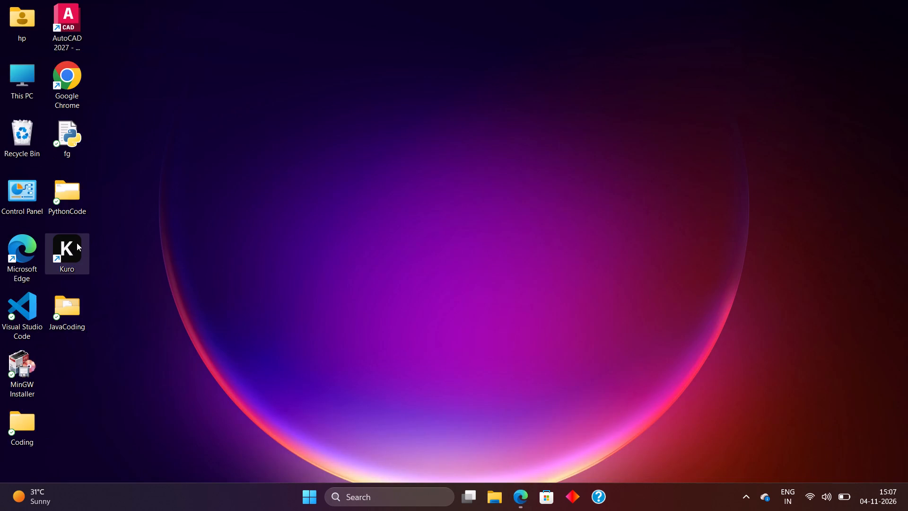
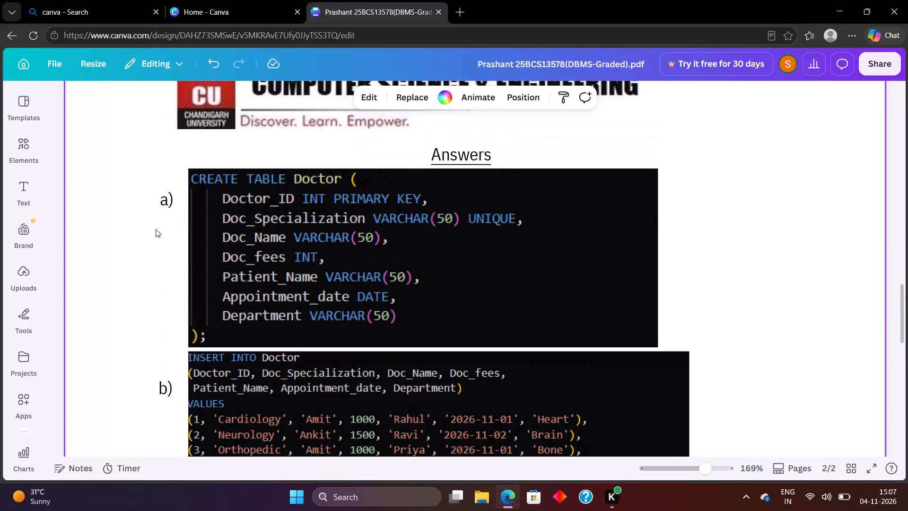
Move the a) and b) labels up to line up with the first lines of their CREATE TABLE and INSERT INTO images.
drag(165, 205, 168, 188)
drag(166, 388, 166, 358)
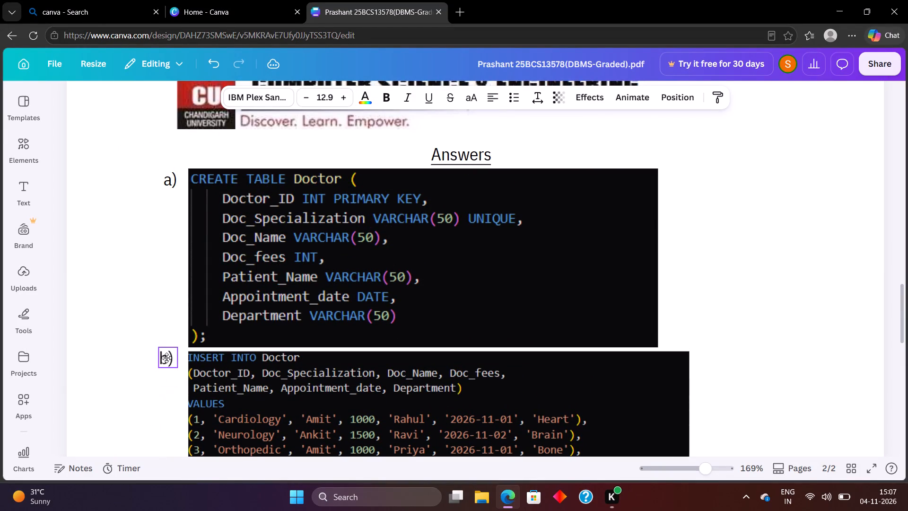
drag(166, 358, 168, 362)
Move the c) label up beside the first line of the ALTER TABLE image.
scroll(168, 362, down, 2)
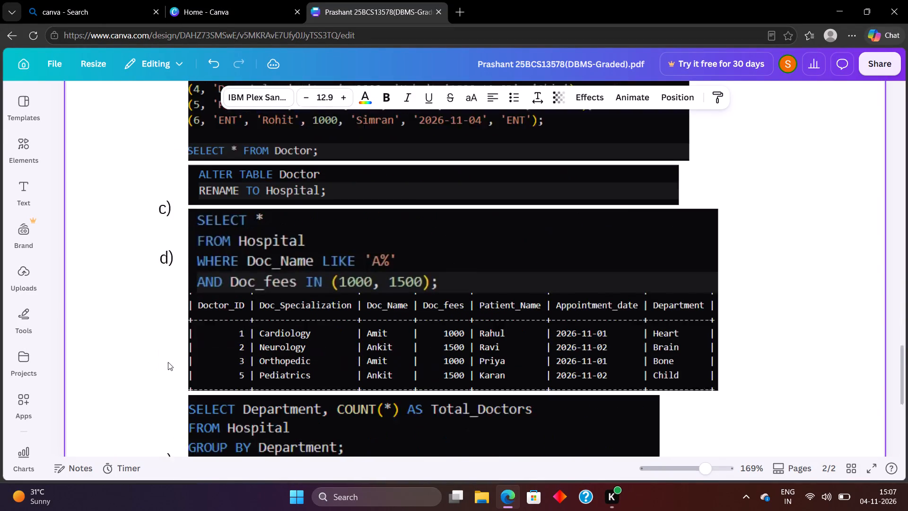
scroll(168, 362, down, 2)
scroll(157, 126, up, 1)
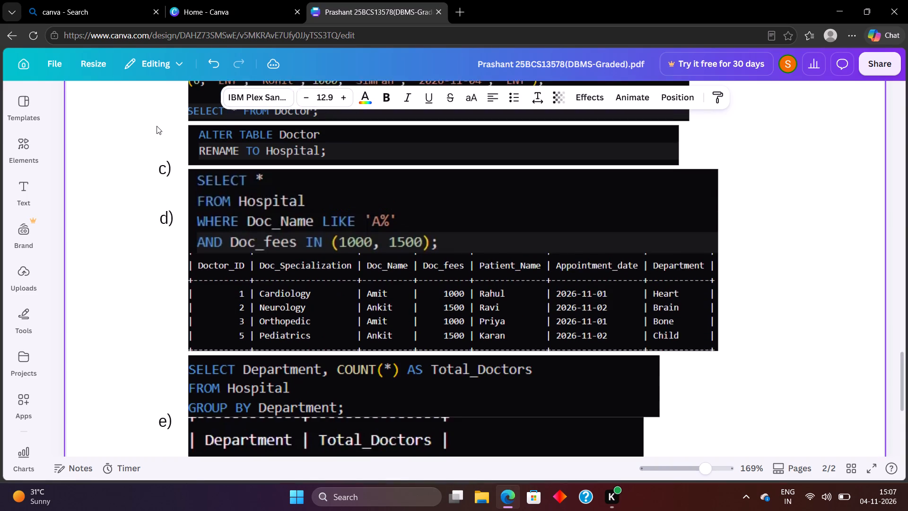
scroll(157, 126, up, 1)
drag(163, 185, 166, 166)
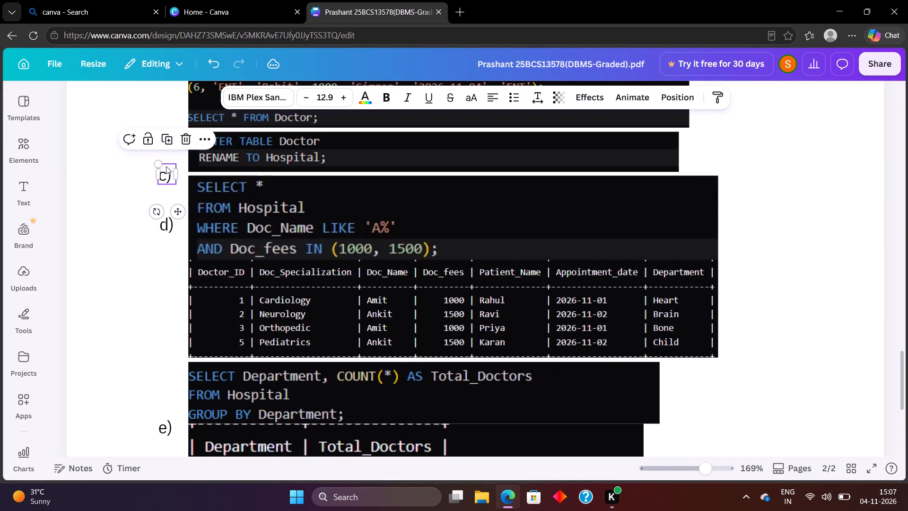
drag(166, 166, 163, 172)
drag(163, 172, 163, 160)
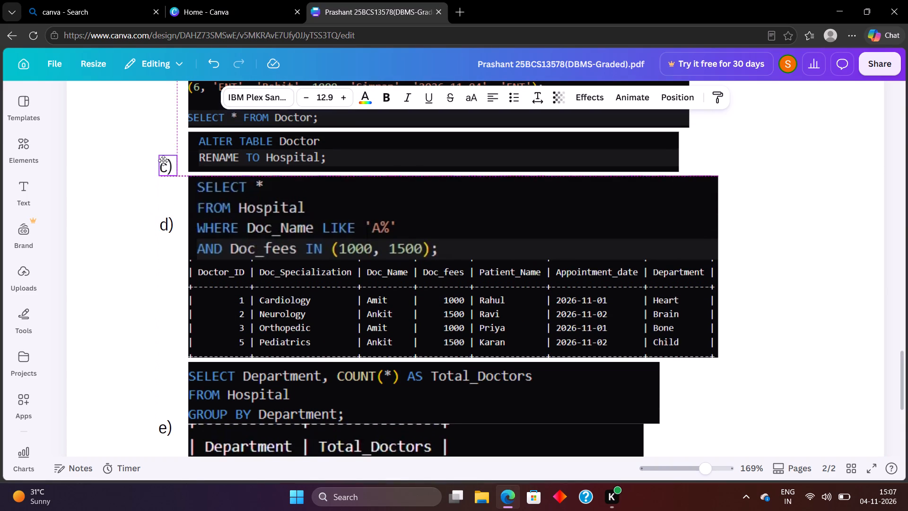
drag(163, 160, 166, 140)
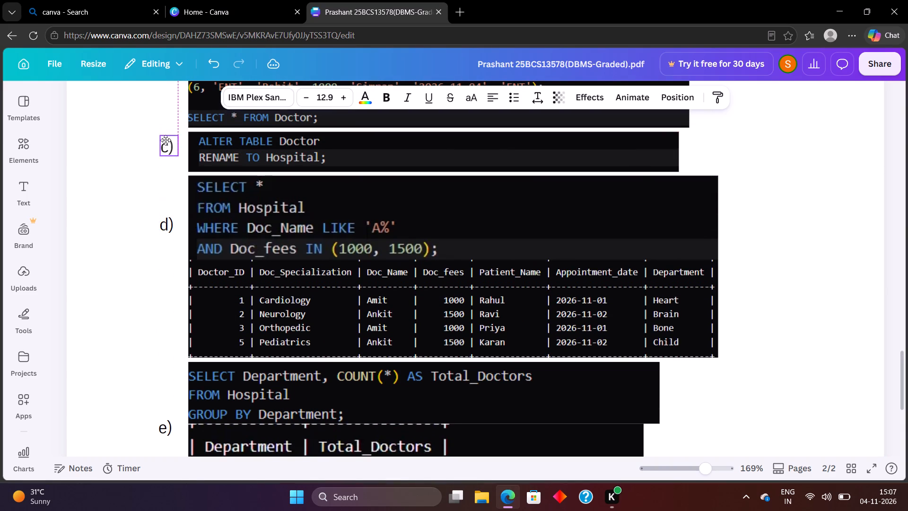
drag(166, 140, 166, 141)
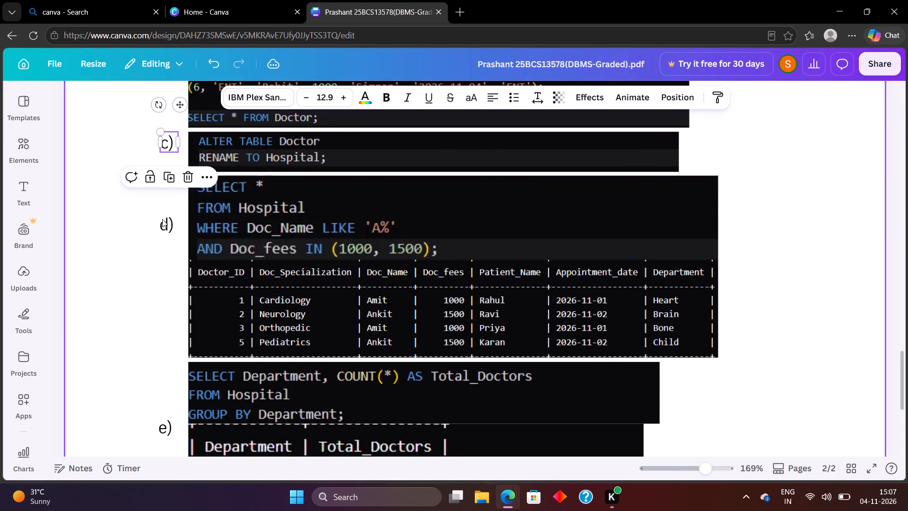
Move the d) and e) labels up beside the first lines of their SELECT query images.
drag(163, 222, 164, 187)
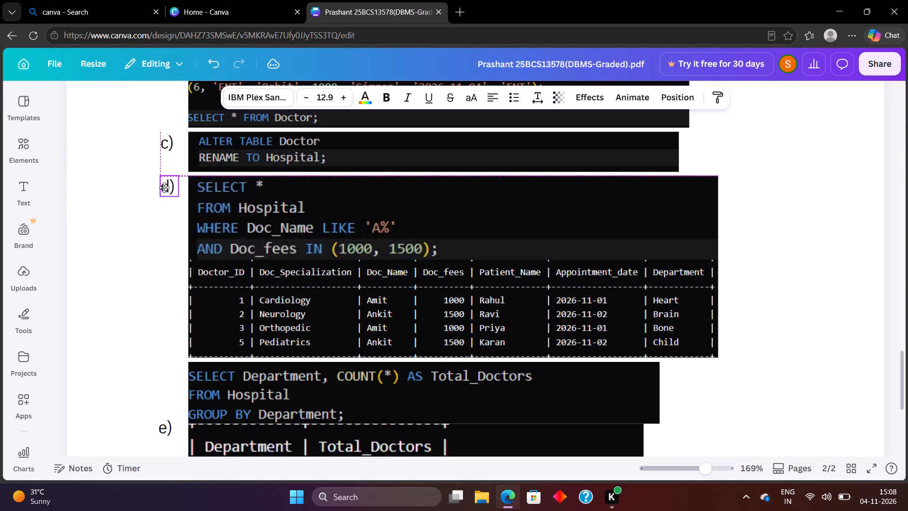
drag(164, 187, 163, 185)
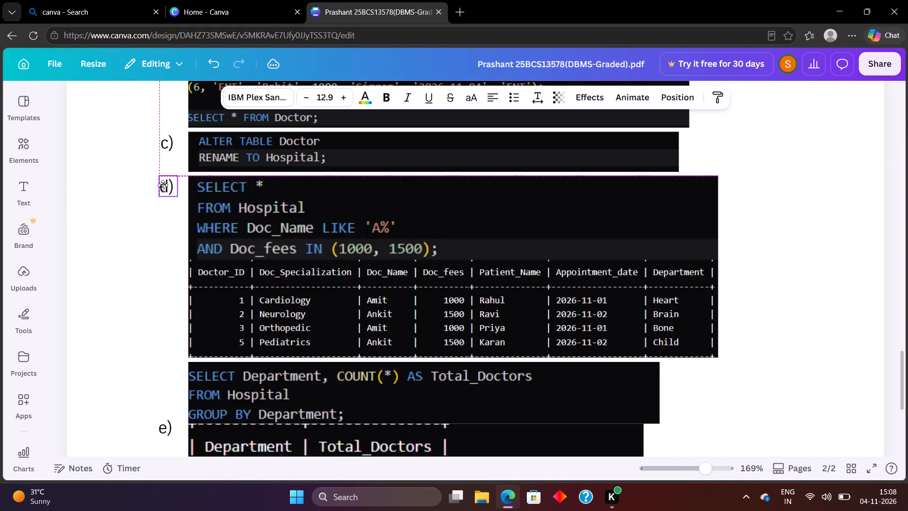
drag(163, 185, 161, 186)
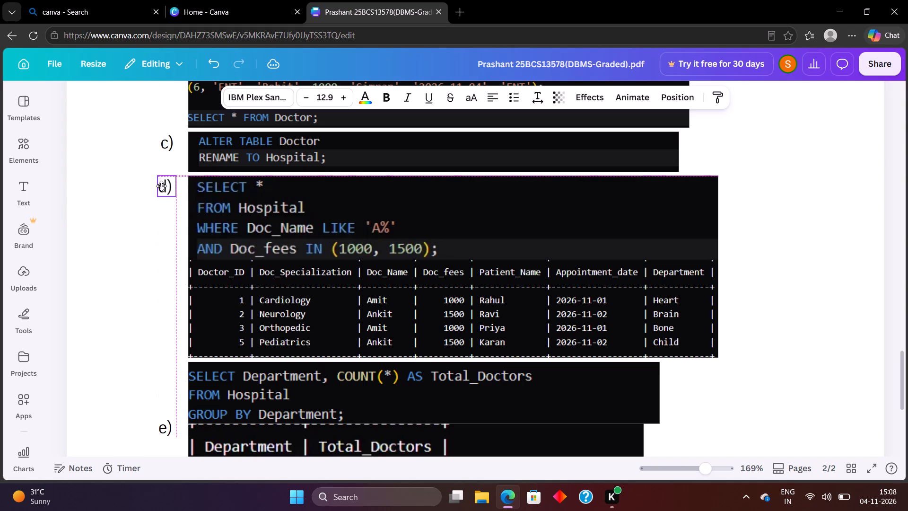
drag(161, 186, 162, 186)
scroll(162, 186, down, 2)
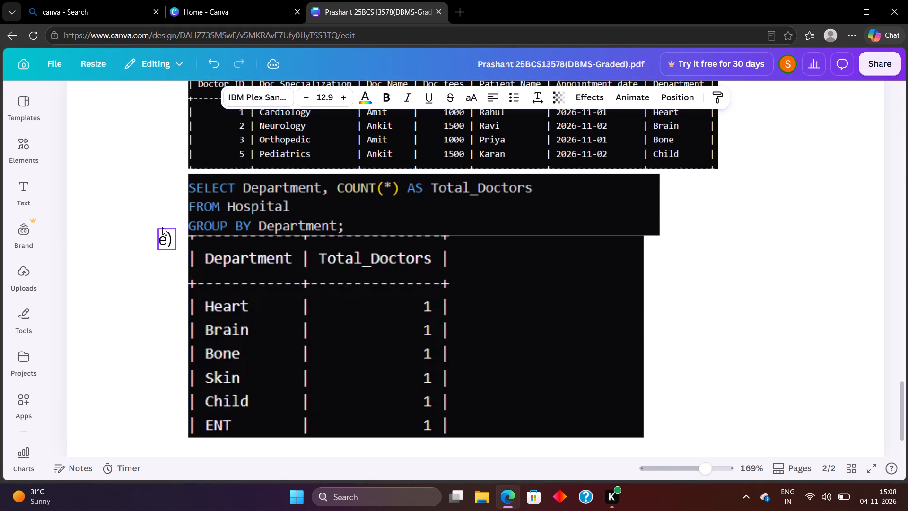
drag(162, 227, 163, 238)
drag(163, 238, 168, 185)
click(143, 260)
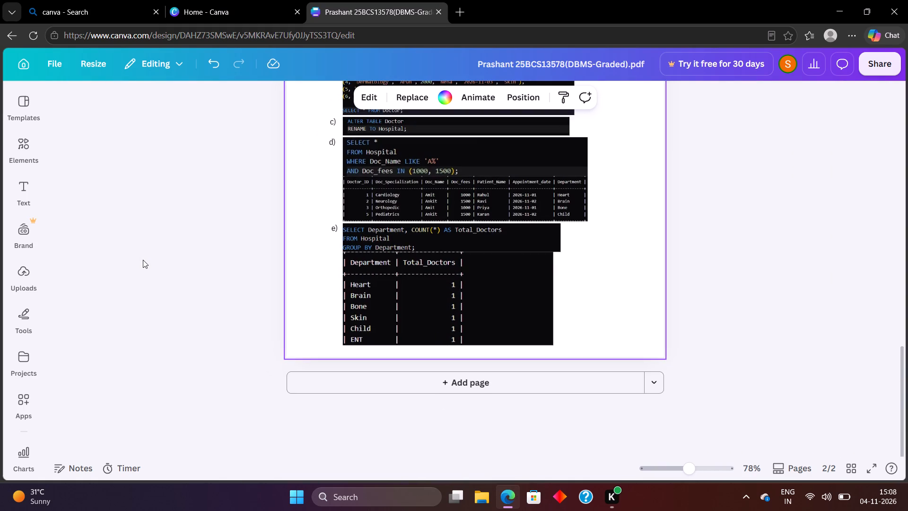
Replace the last five digits of the student UID in the page 1 header with the correct ones.
scroll(143, 260, up, 3)
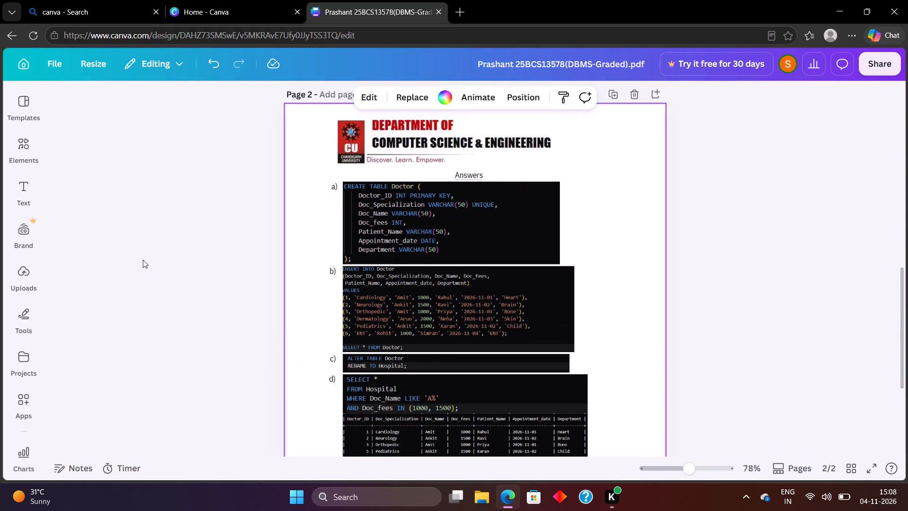
scroll(143, 260, down, 1)
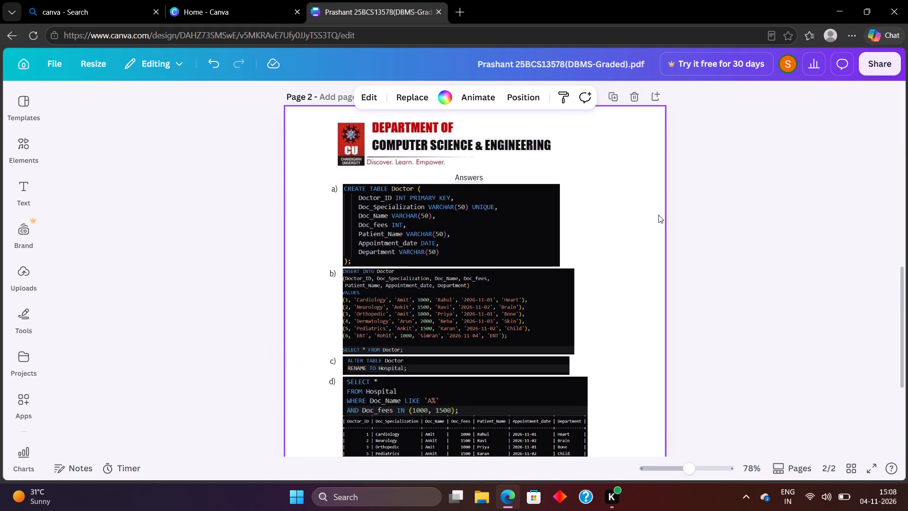
click(640, 216)
scroll(640, 216, up, 6)
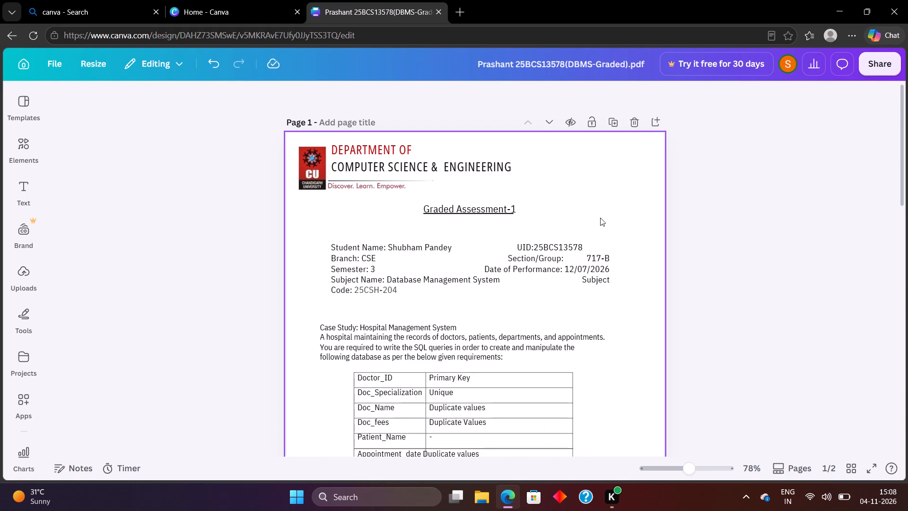
click(586, 241)
click(584, 245)
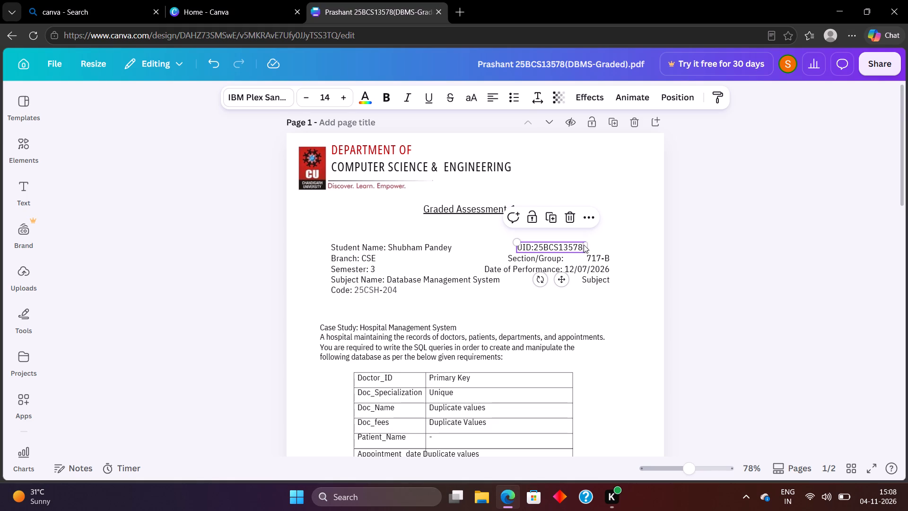
click(580, 244)
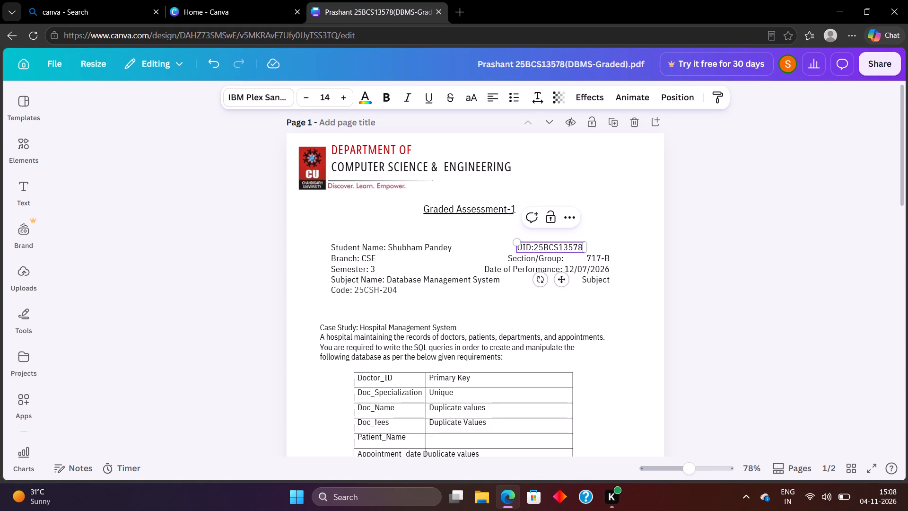
key(Right)
key(BackSpace)
key(BackSpace)
key(BackSpace)
key(BackSpace)
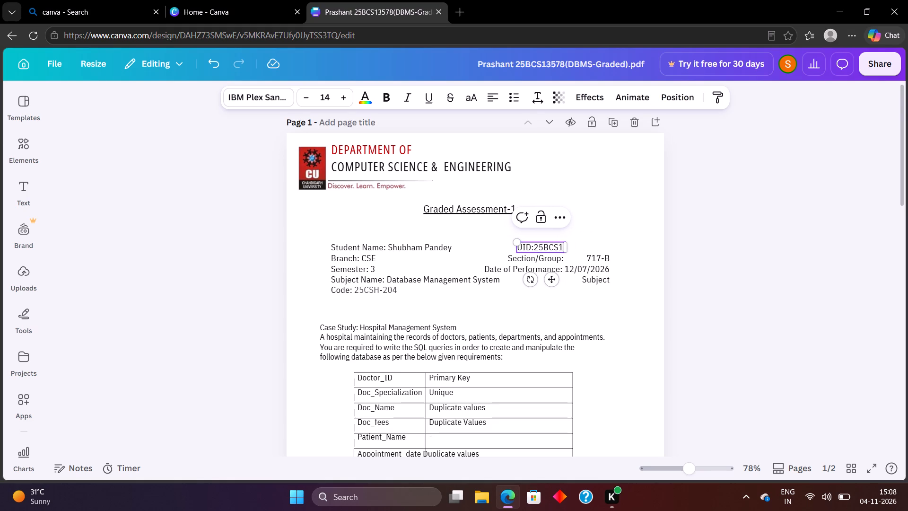
key(BackSpace)
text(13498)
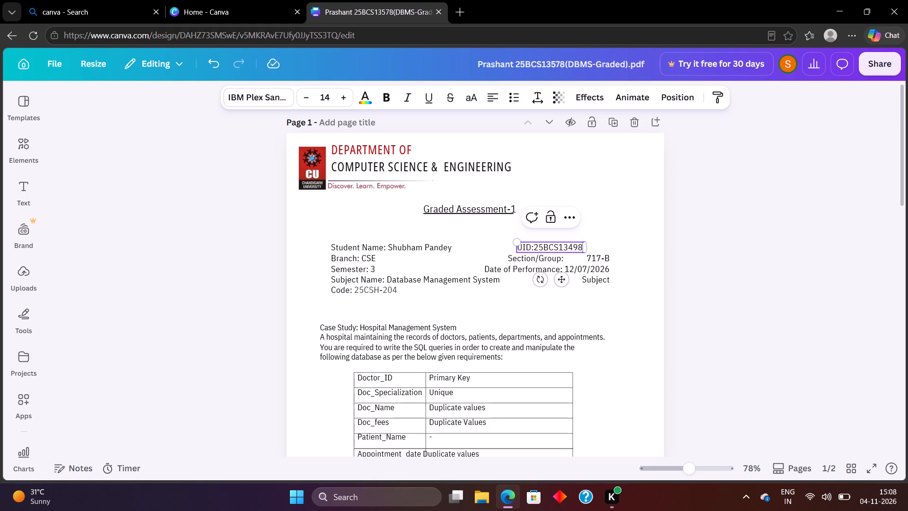
Download all pages of the design as a PDF with the Digital preset.
scroll(580, 244, down, 9)
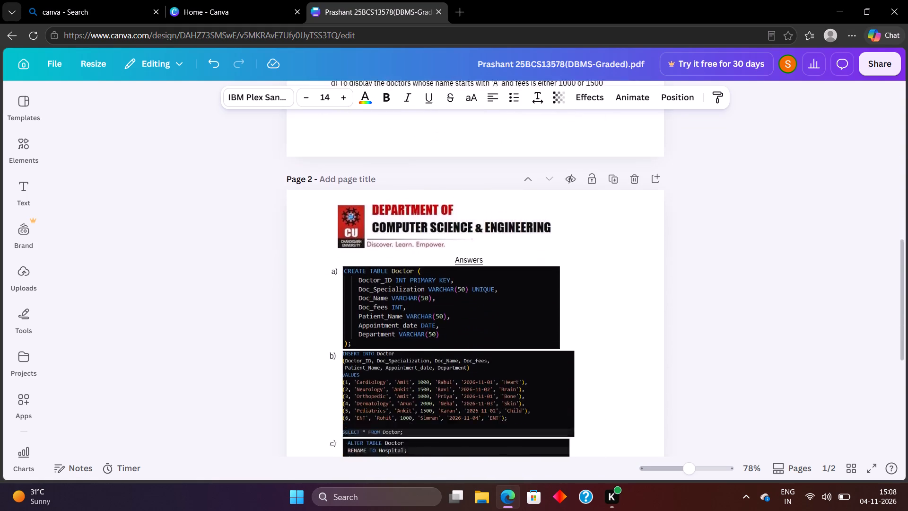
scroll(580, 244, down, 3)
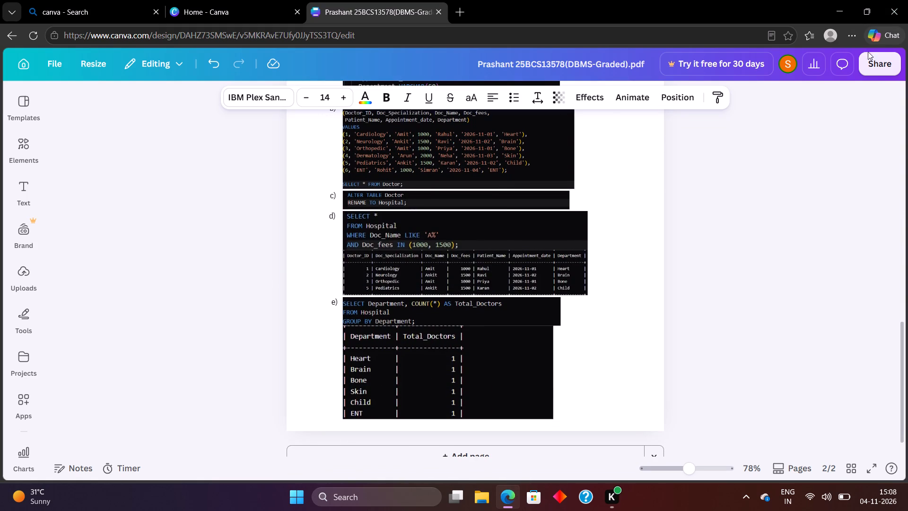
click(873, 65)
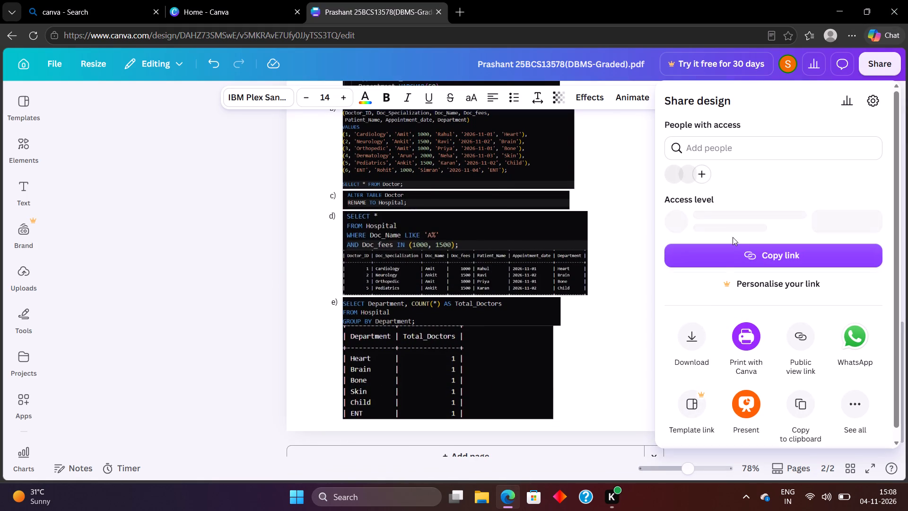
click(690, 341)
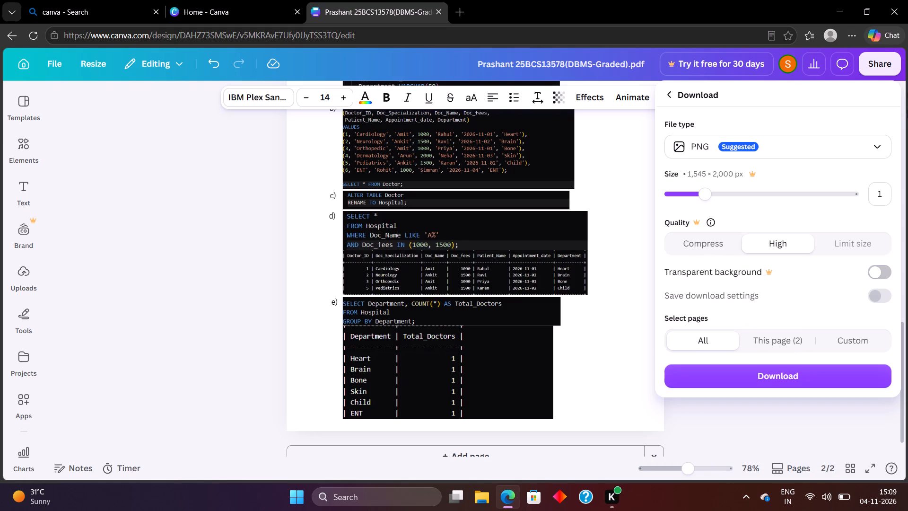
click(881, 147)
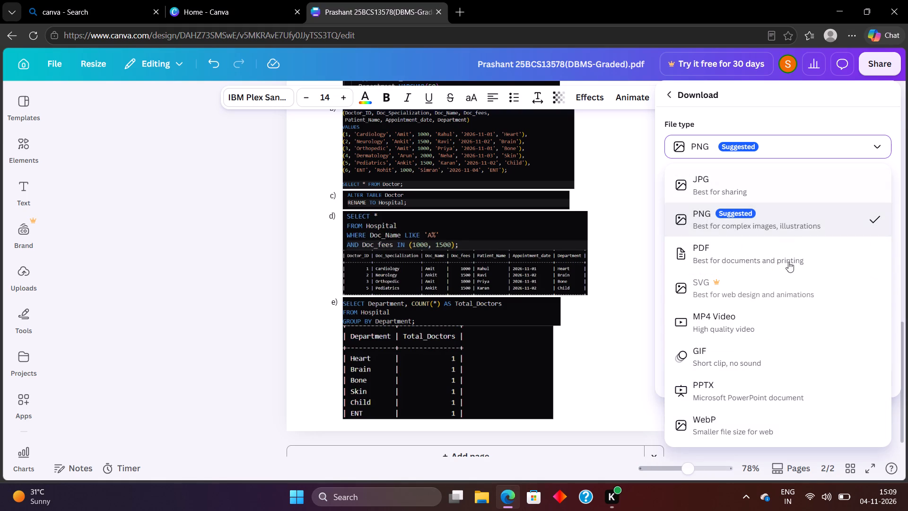
click(780, 264)
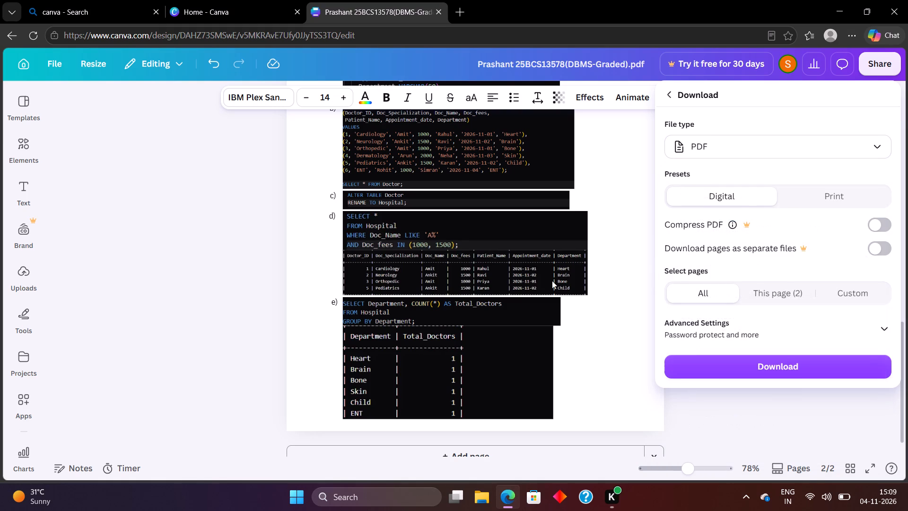
scroll(552, 281, down, 2)
click(708, 372)
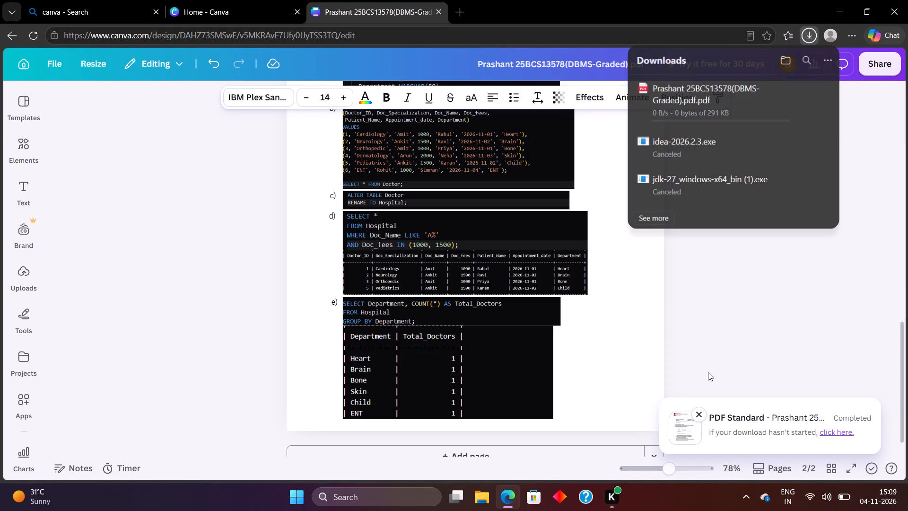
Open the downloaded PDF, check the page 1 header details and page 2 answer layout, and close it.
double_click(744, 107)
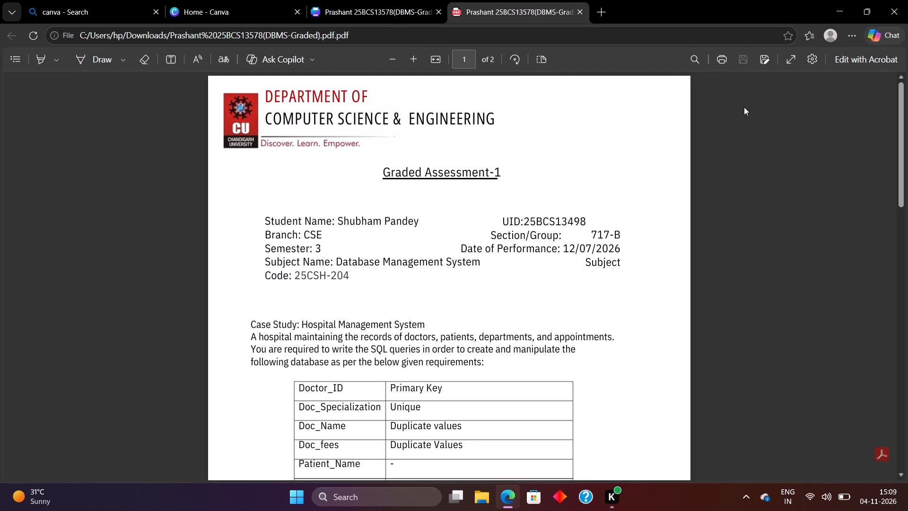
scroll(744, 107, down, 6)
scroll(744, 107, up, 1)
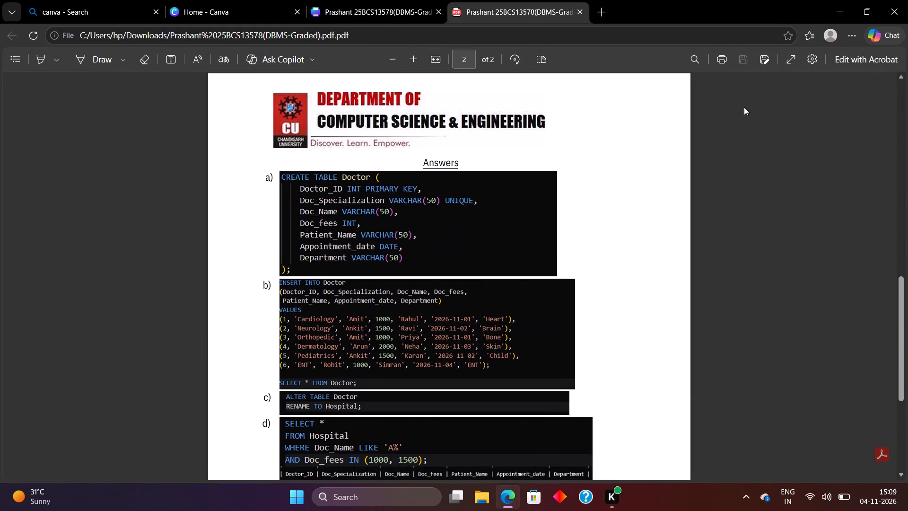
scroll(744, 107, up, 1)
scroll(744, 107, down, 2)
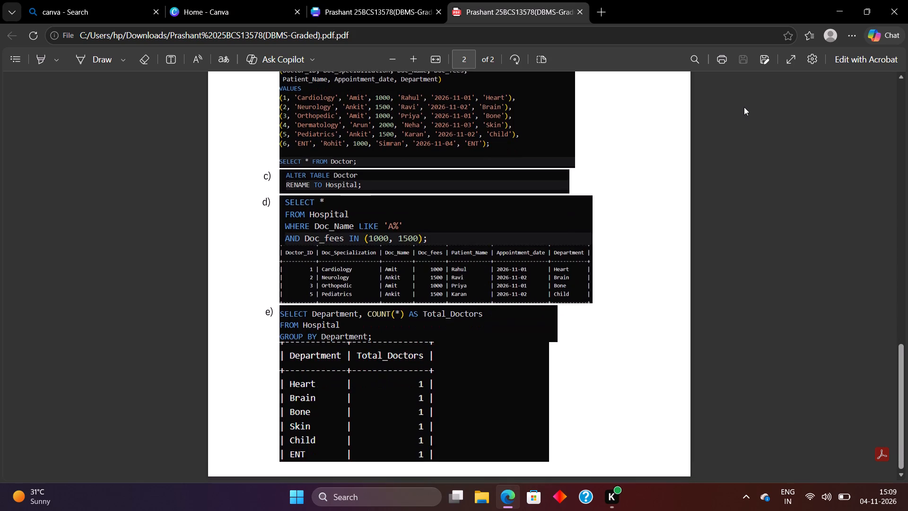
scroll(744, 107, up, 9)
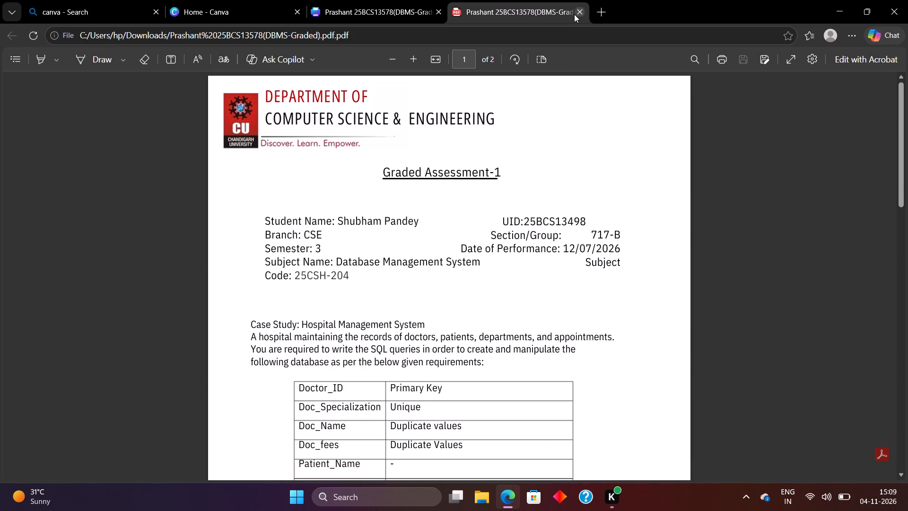
click(574, 14)
click(578, 14)
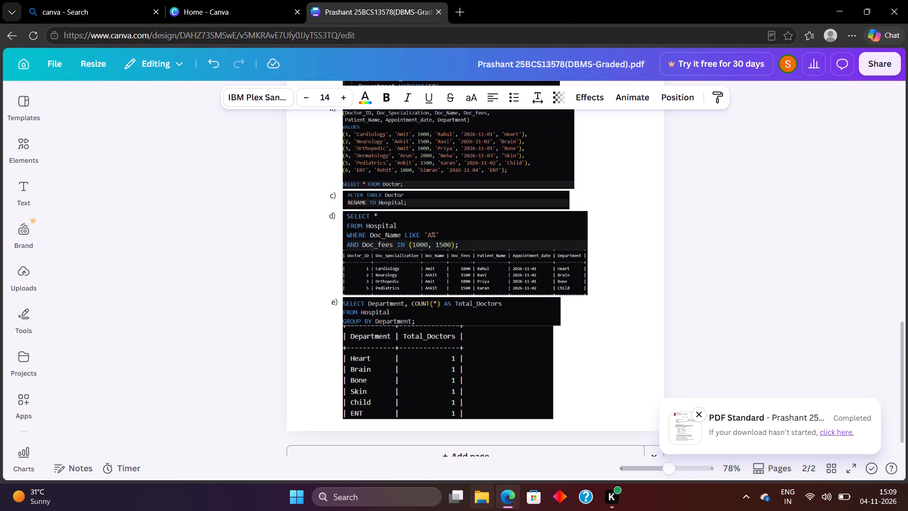
Switch to File Explorer and open the Downloads folder.
double_click(473, 498)
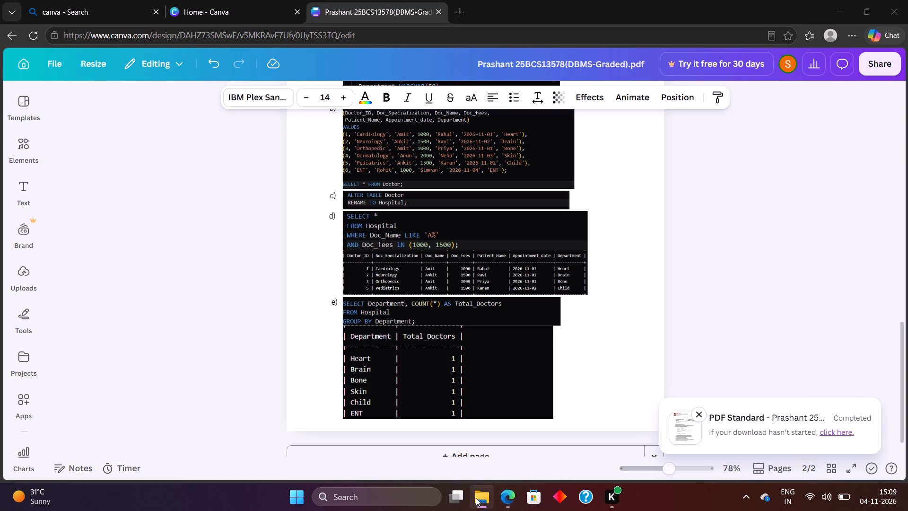
click(479, 497)
scroll(322, 286, up, 6)
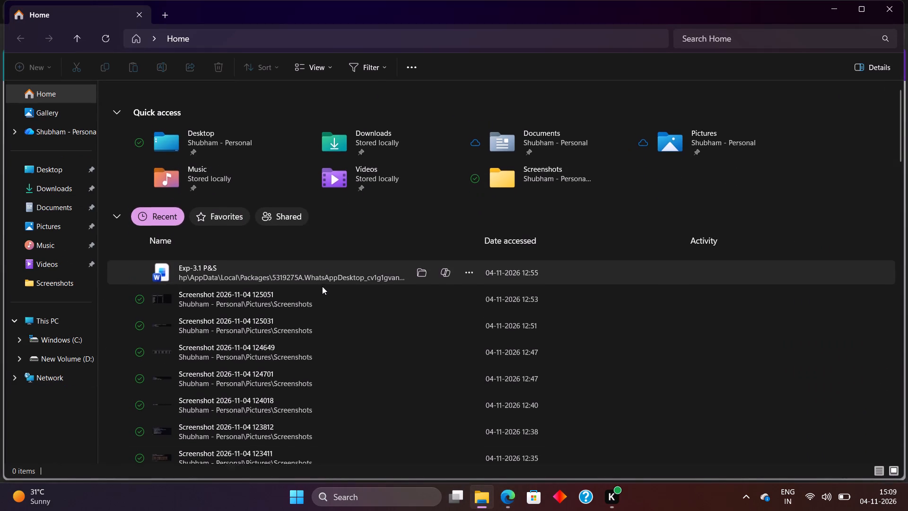
click(44, 192)
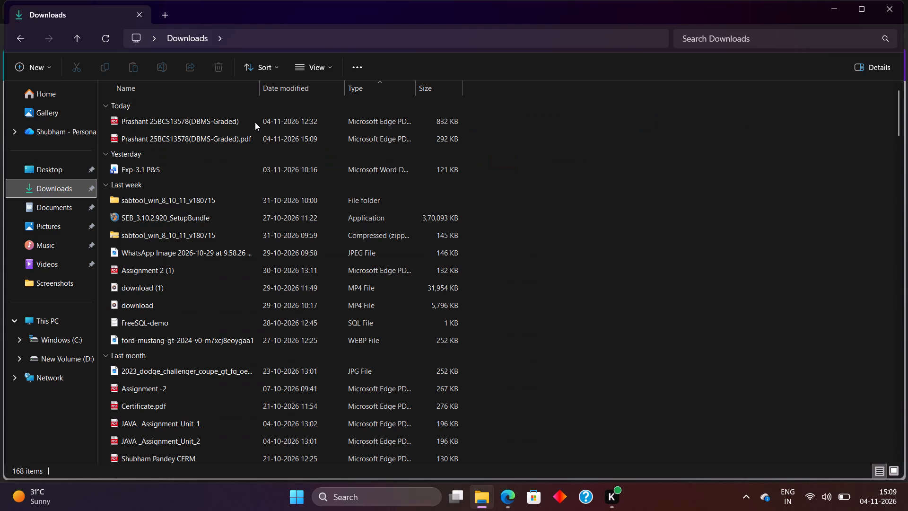
Open the newer DBMS-Graded PDF from Downloads, review the page 1 header and page 2 answers, and close it.
double_click(227, 134)
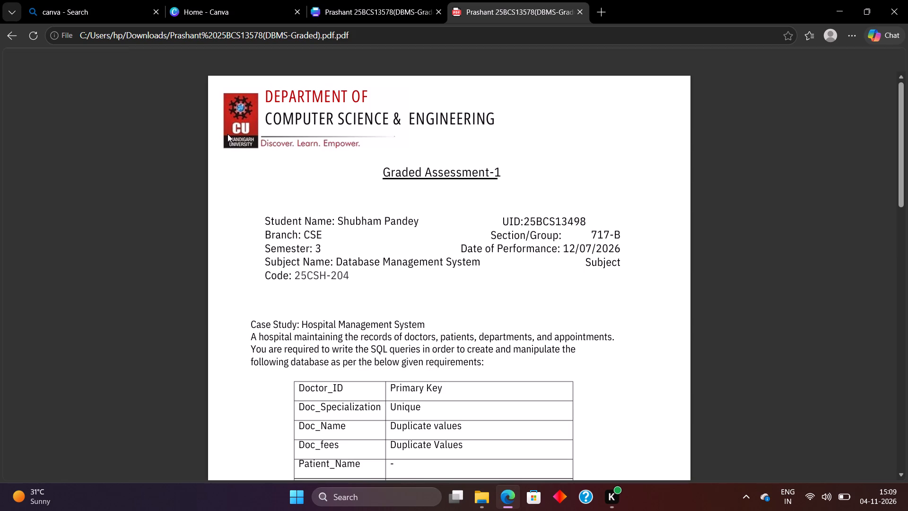
scroll(367, 182, down, 7)
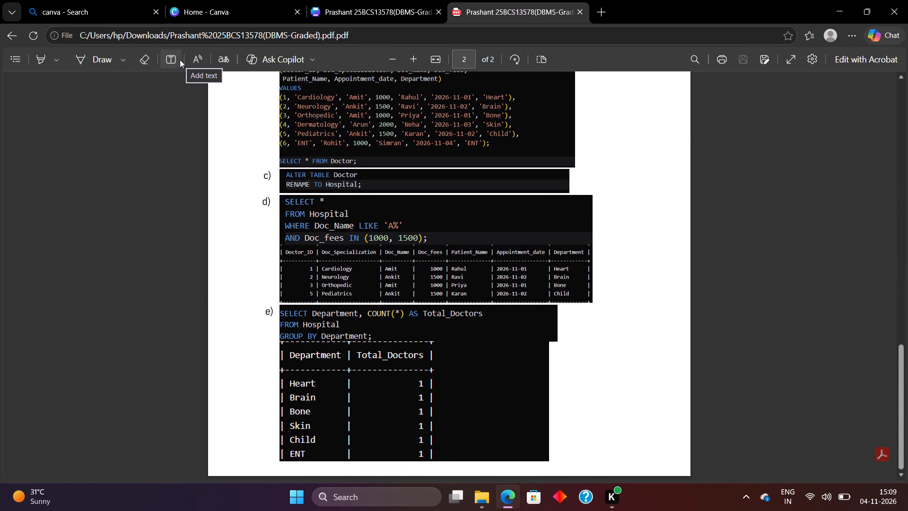
click(802, 53)
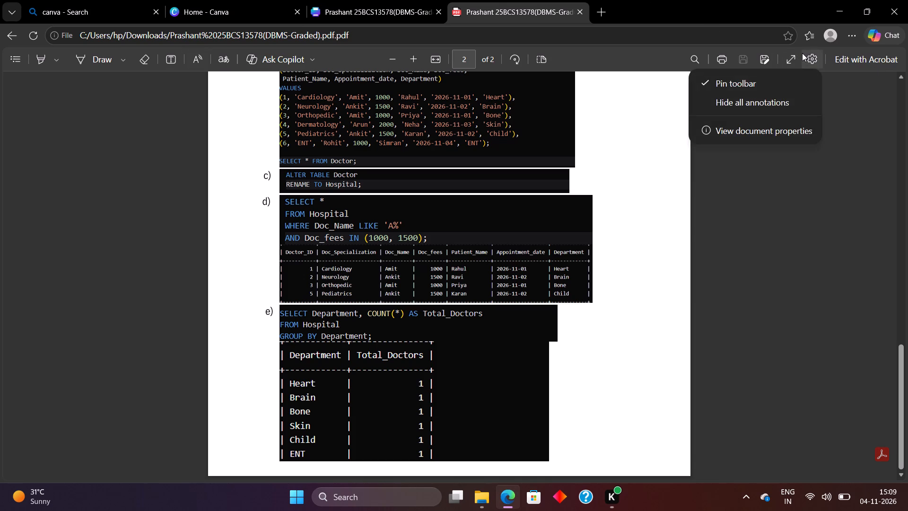
click(802, 53)
click(673, 166)
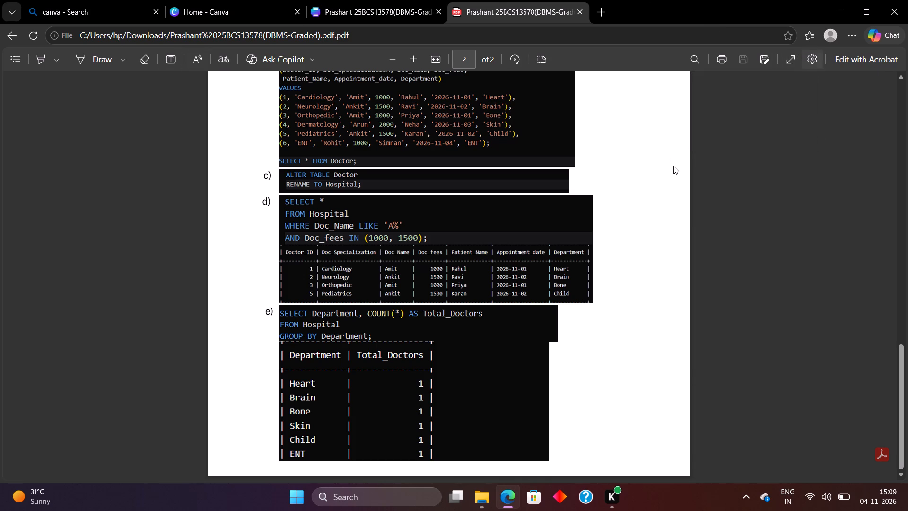
scroll(673, 166, down, 7)
scroll(673, 166, up, 9)
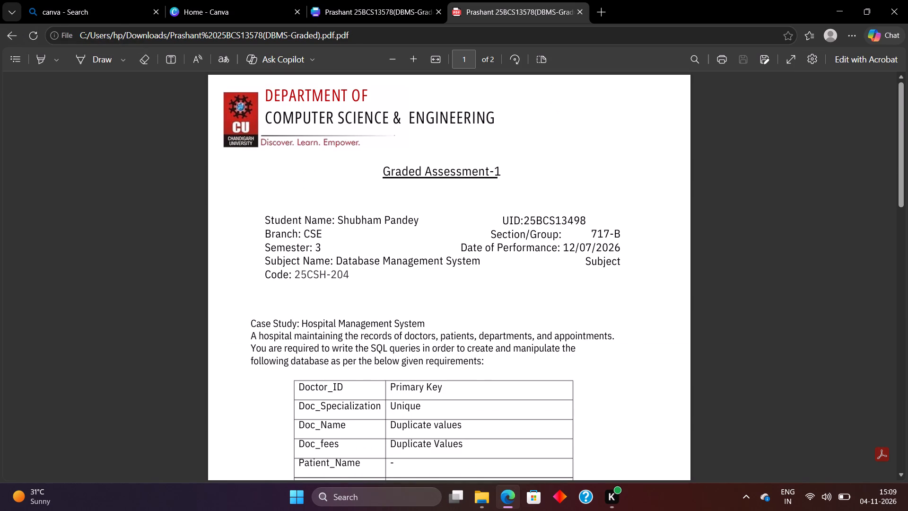
click(581, 10)
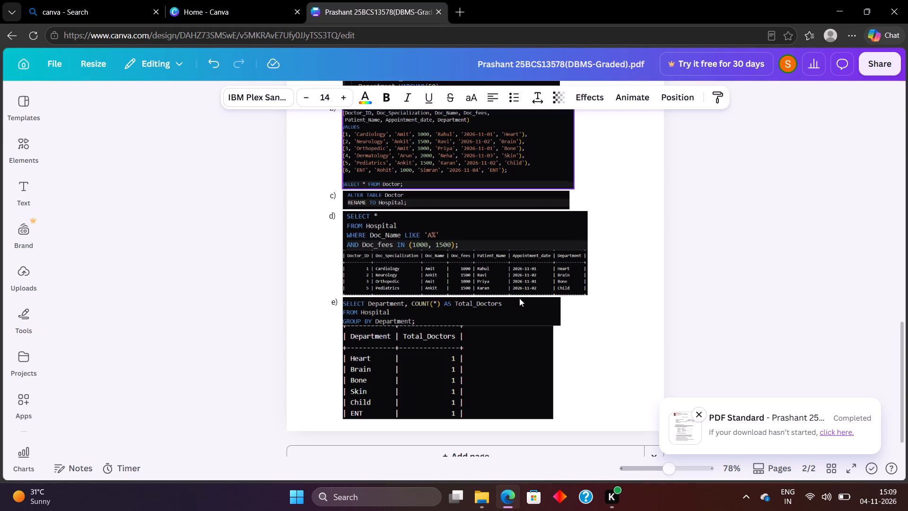
In File Explorer, rename the newer PDF, replacing the name and UID before "(DBMS-Graded).pdf" with the student's full name.
click(482, 493)
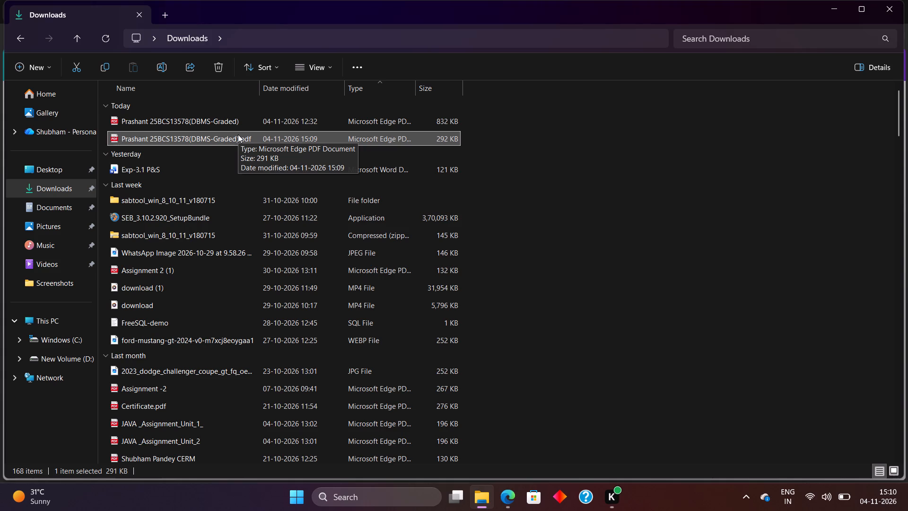
click(230, 136)
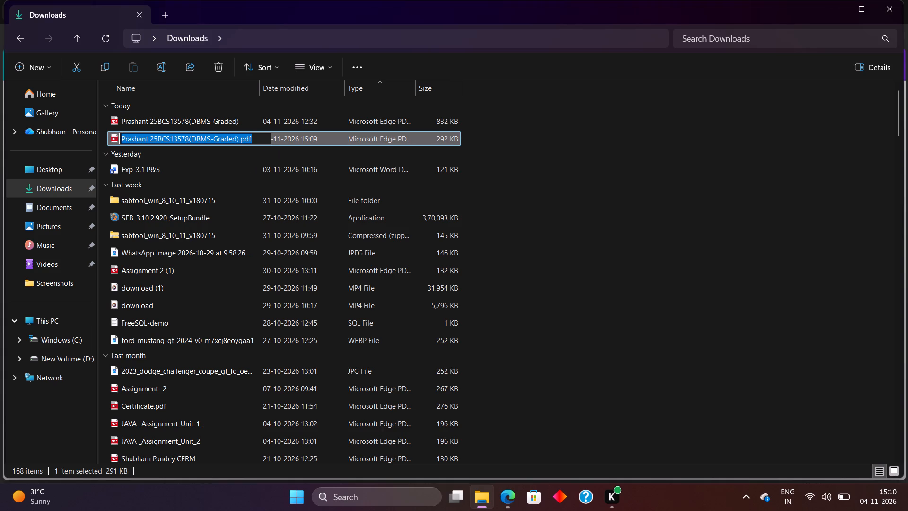
click(188, 138)
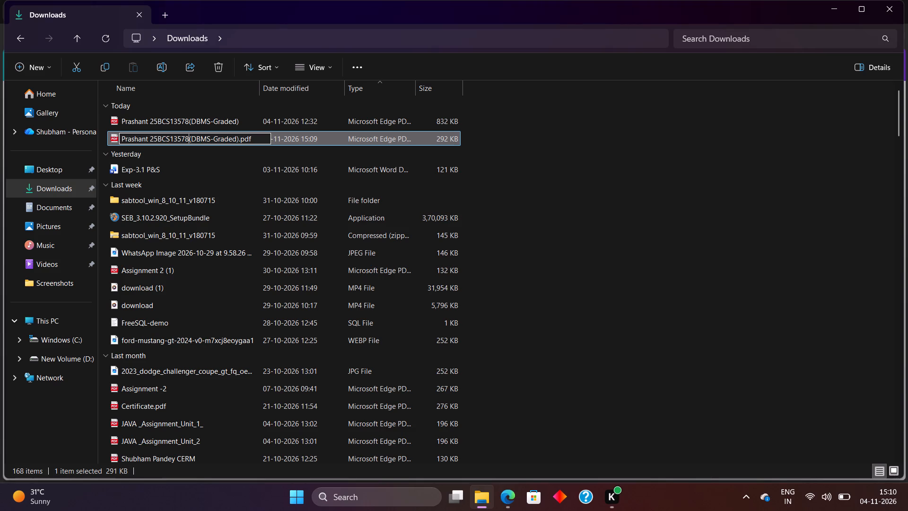
key(ctrl+BackSpace)
key(ctrl+BackSpace)
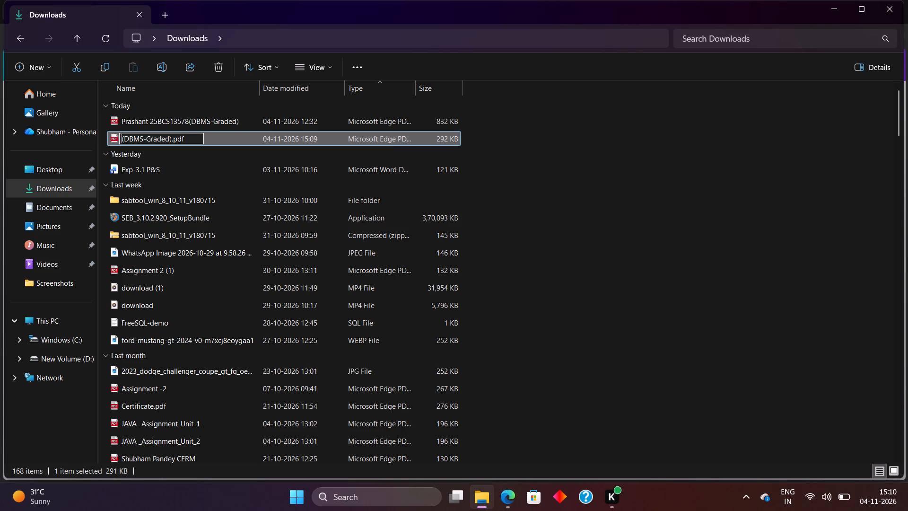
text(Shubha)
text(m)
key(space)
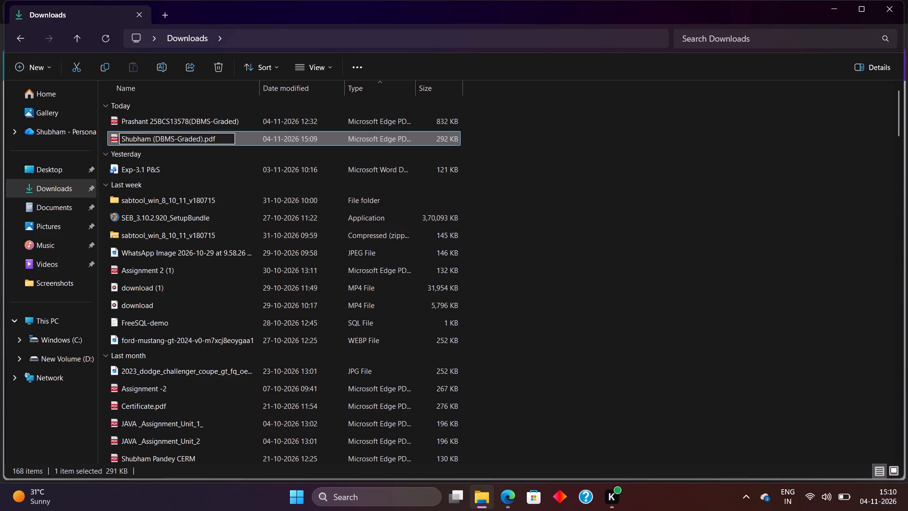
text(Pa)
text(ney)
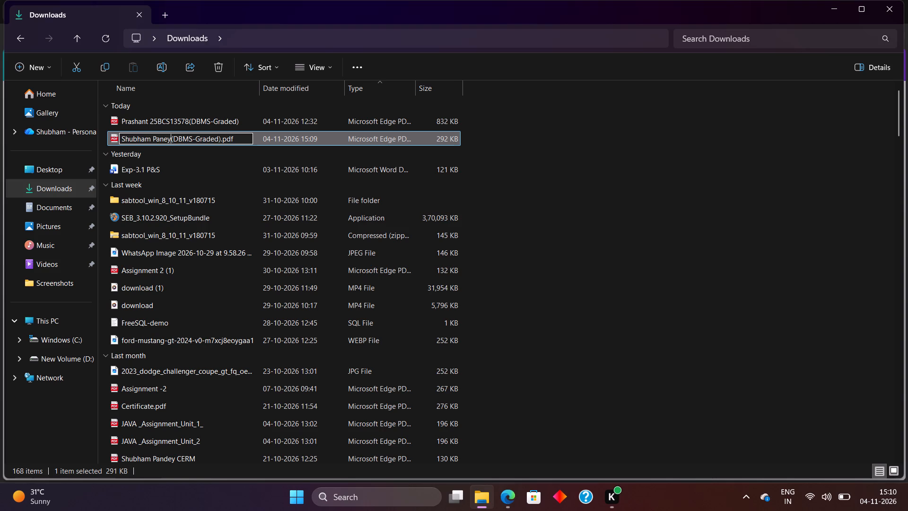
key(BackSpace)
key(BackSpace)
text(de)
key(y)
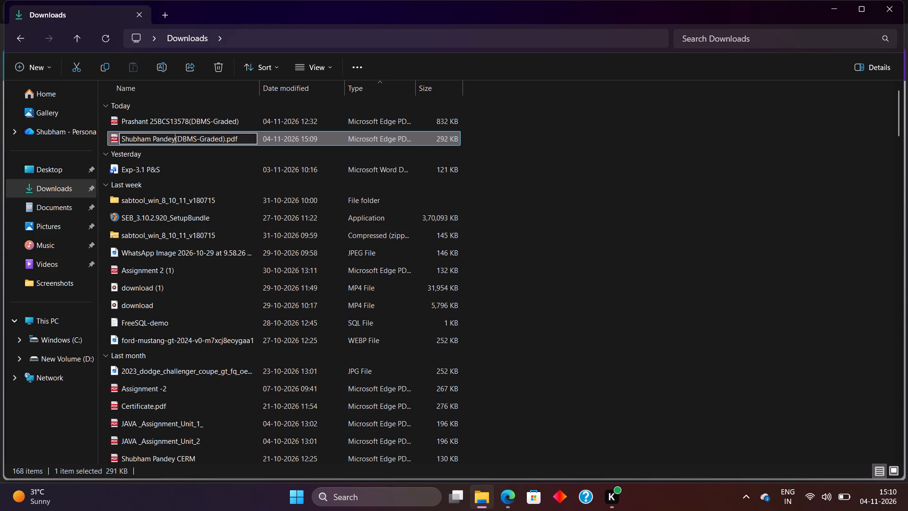
click(568, 127)
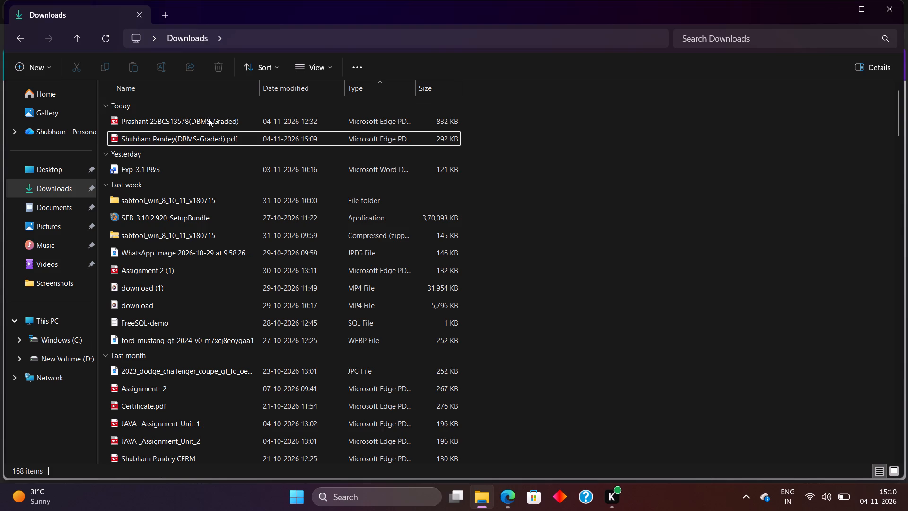
Delete the older DBMS-Graded PDF from the Downloads folder.
click(210, 119)
click(221, 72)
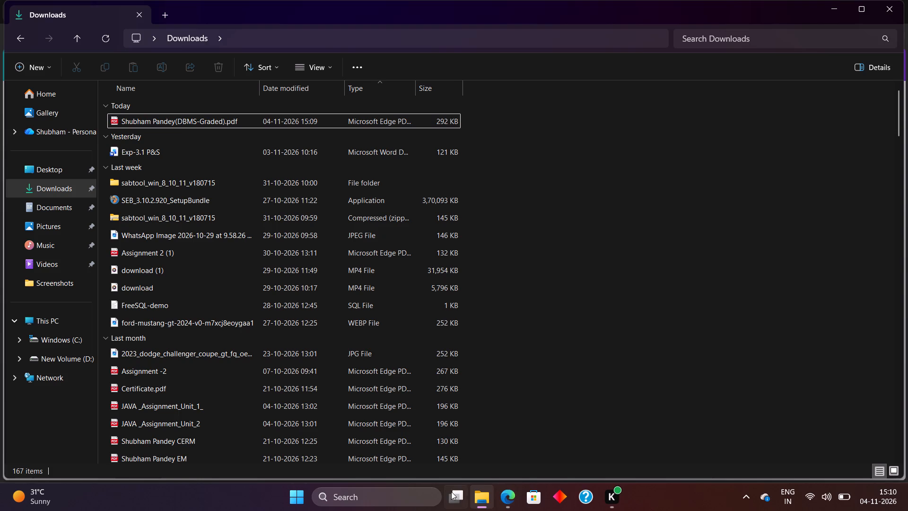
Switch to Edge, search for cuims in a new tab, and open the CUIMS site's Student/Parent login.
click(514, 493)
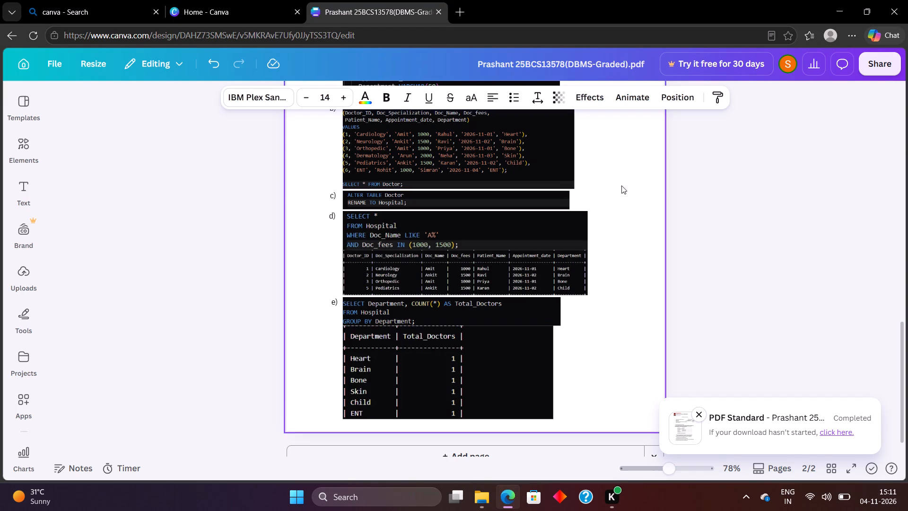
click(456, 15)
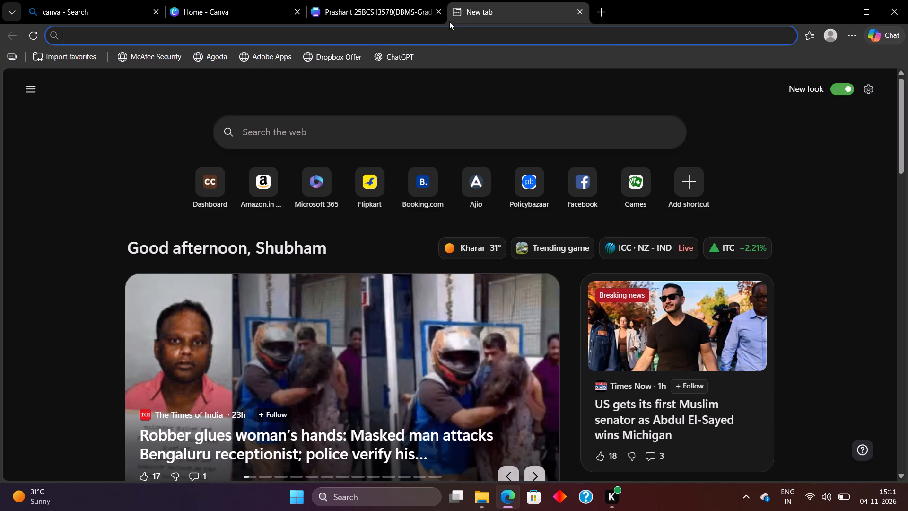
click(411, 33)
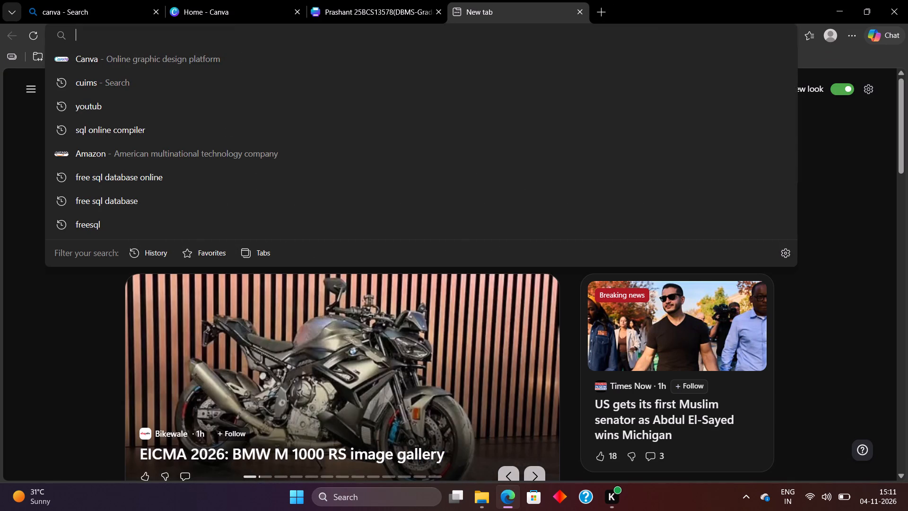
click(185, 78)
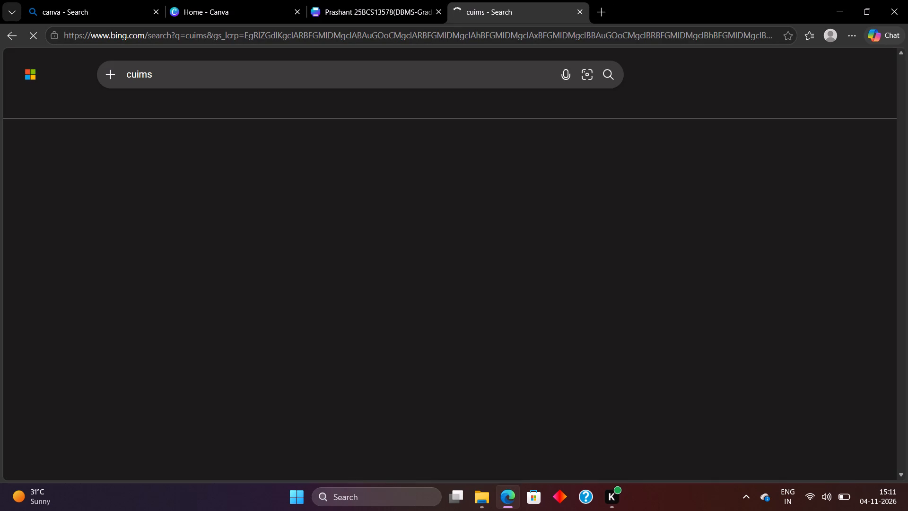
click(156, 185)
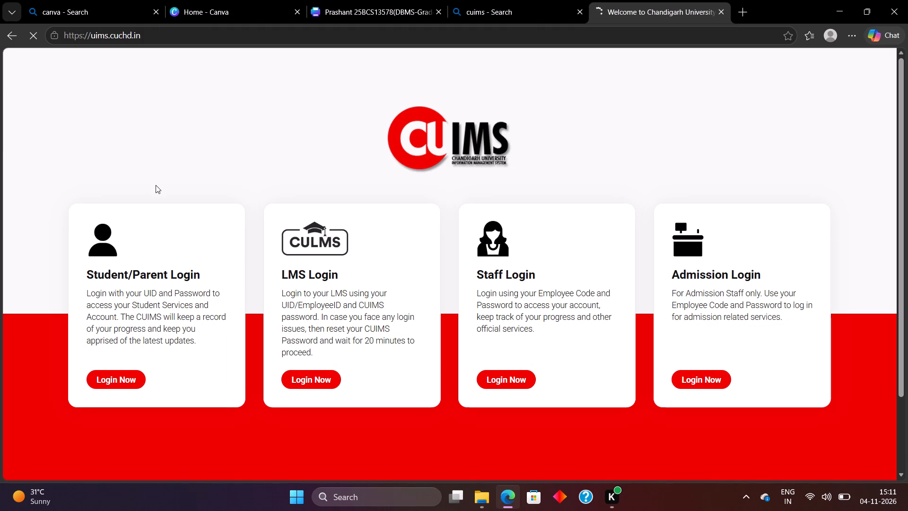
click(115, 385)
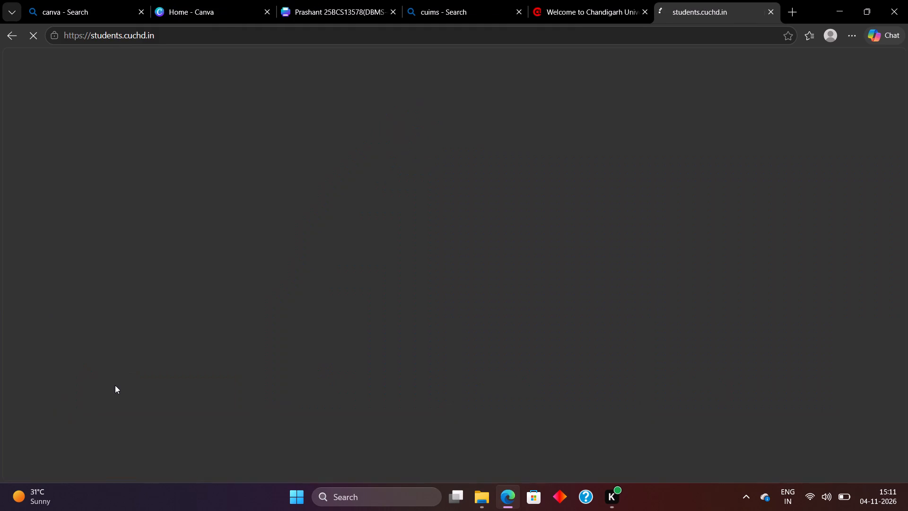